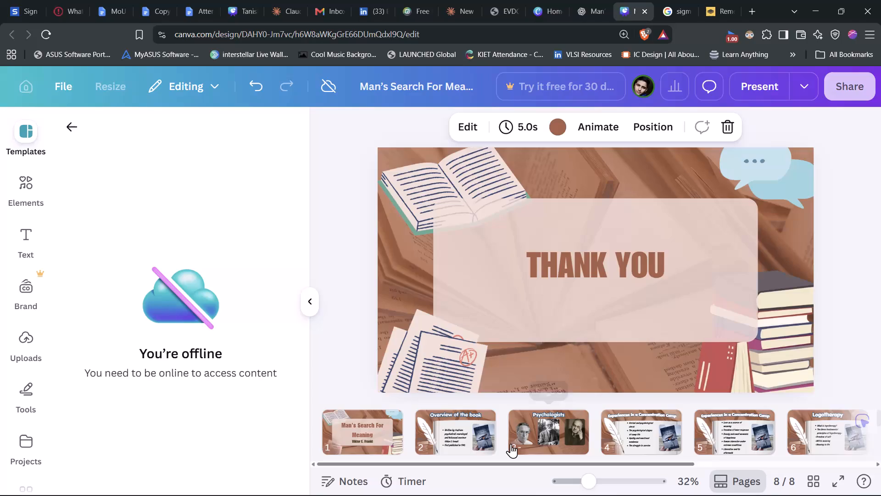
Go to page 1 of the deck, the "Man's Search For Meaning" title slide.
{"action": "scroll", "coordinate": [511, 444], "scroll_direction": "right", "scroll_amount": 11}
{"action": "left_click", "coordinate": [352, 427]}
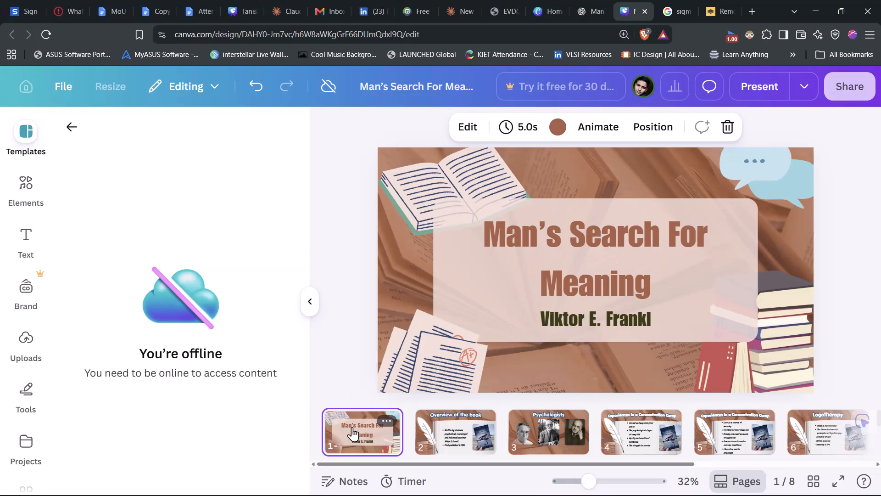
{"action": "left_click", "coordinate": [347, 292]}
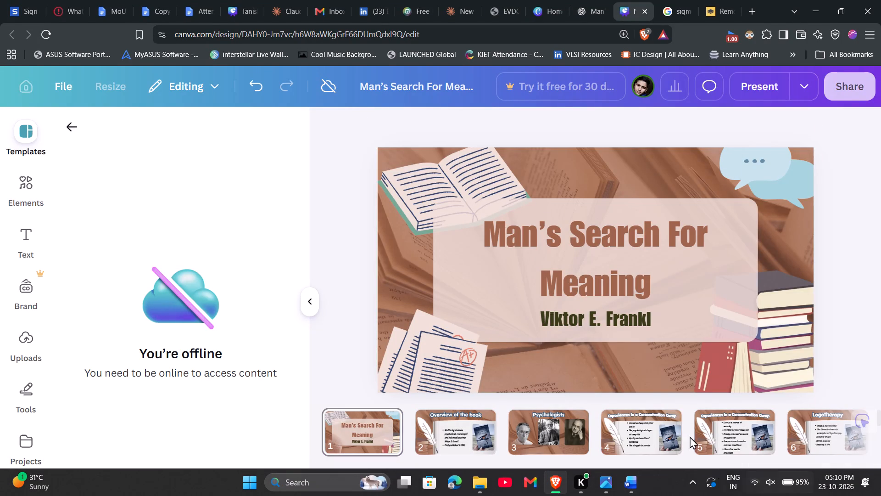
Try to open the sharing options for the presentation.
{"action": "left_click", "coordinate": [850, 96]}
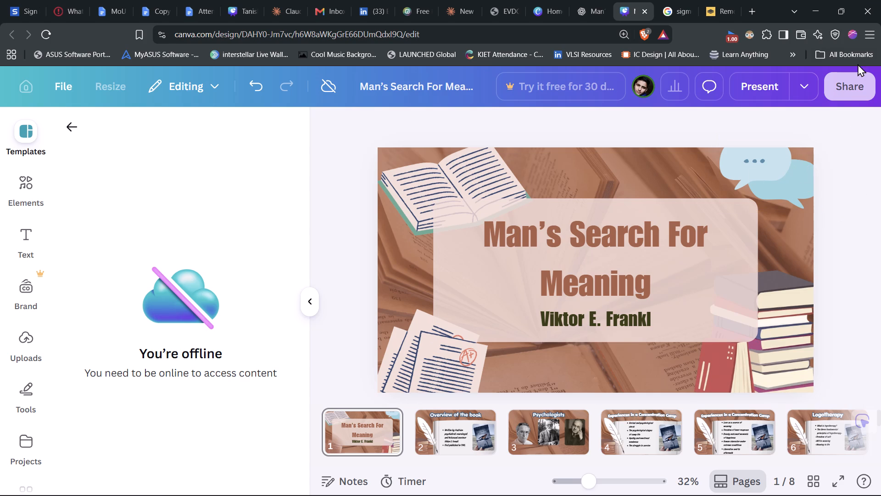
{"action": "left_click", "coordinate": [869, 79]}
Start the full-screen presentation from the title slide, and return to the editor.
{"action": "left_click", "coordinate": [767, 85]}
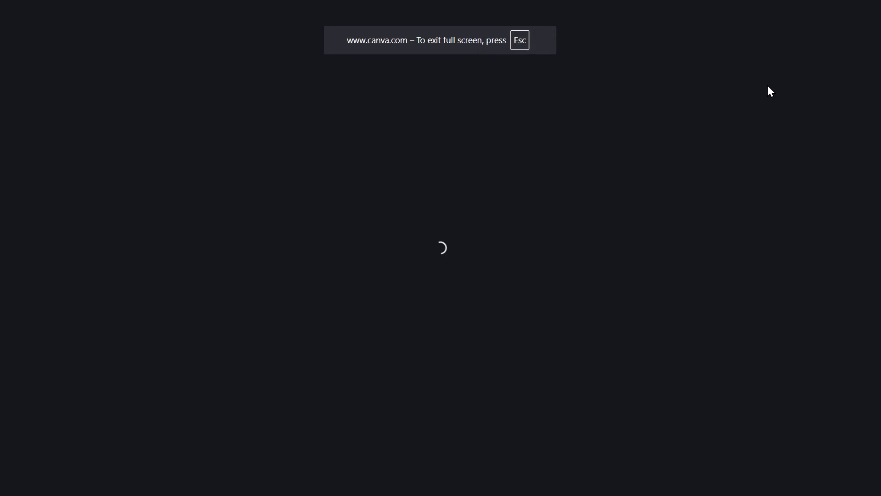
{"action": "key", "text": "Escape"}
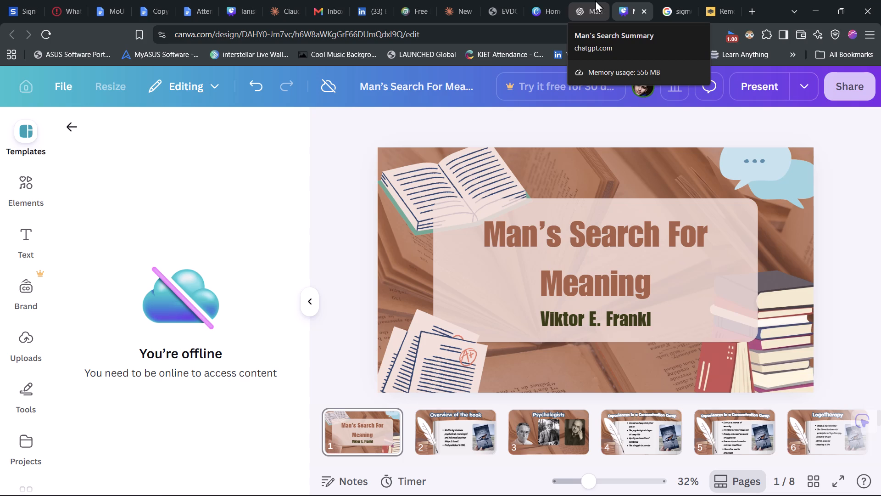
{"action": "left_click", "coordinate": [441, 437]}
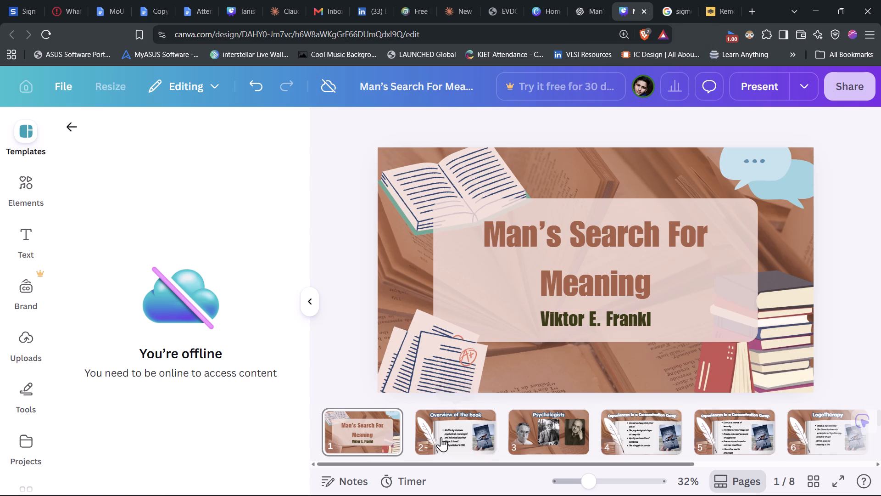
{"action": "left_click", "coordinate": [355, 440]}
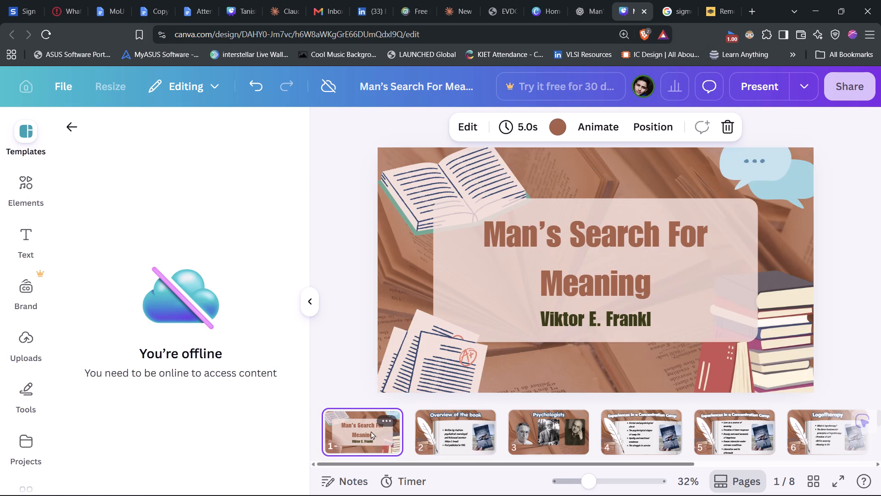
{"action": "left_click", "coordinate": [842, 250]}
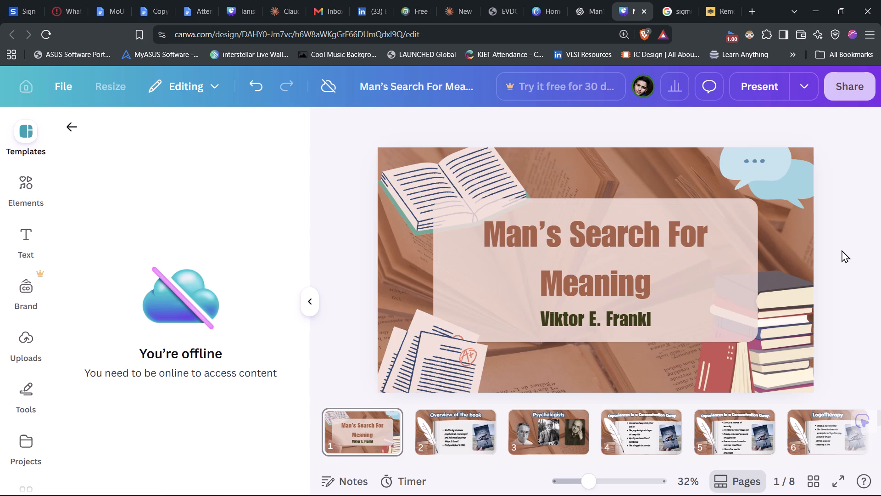
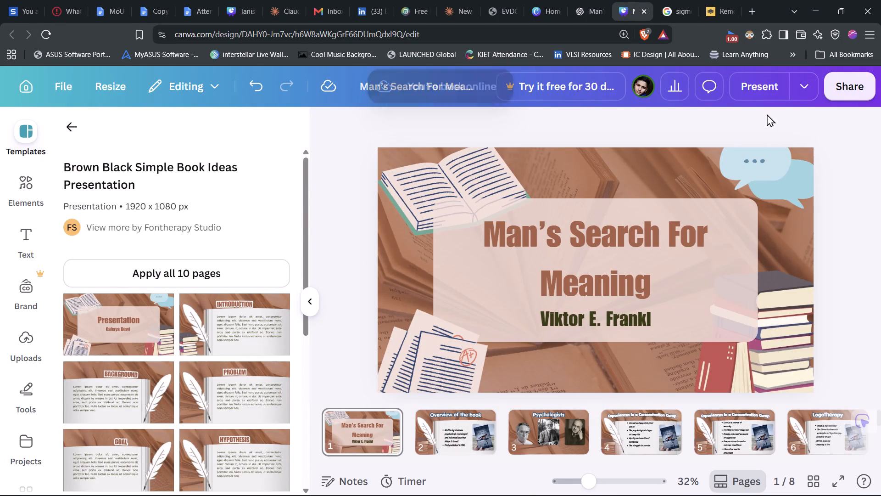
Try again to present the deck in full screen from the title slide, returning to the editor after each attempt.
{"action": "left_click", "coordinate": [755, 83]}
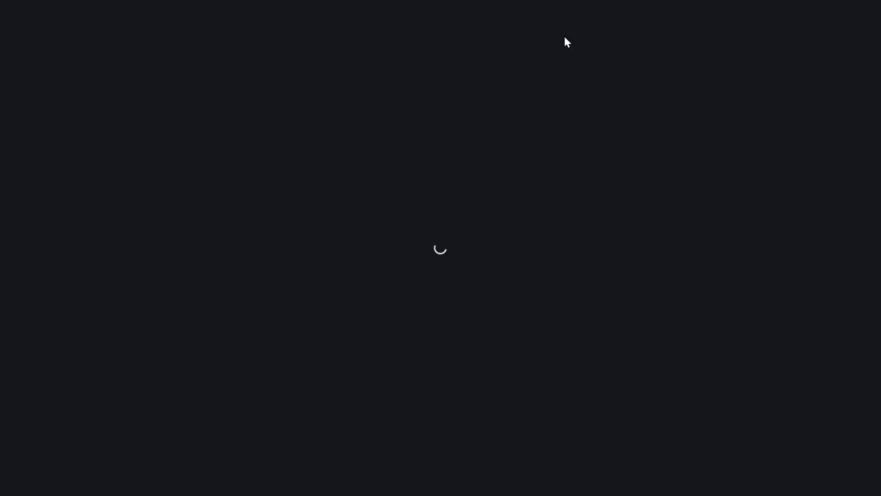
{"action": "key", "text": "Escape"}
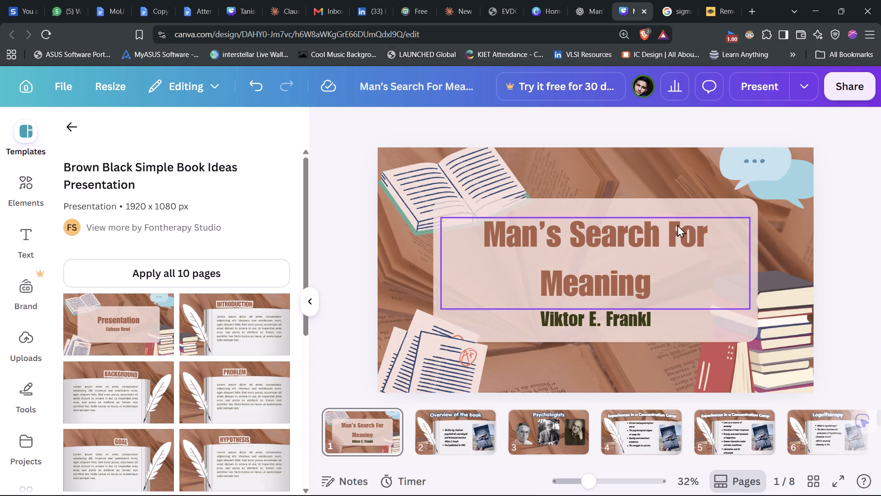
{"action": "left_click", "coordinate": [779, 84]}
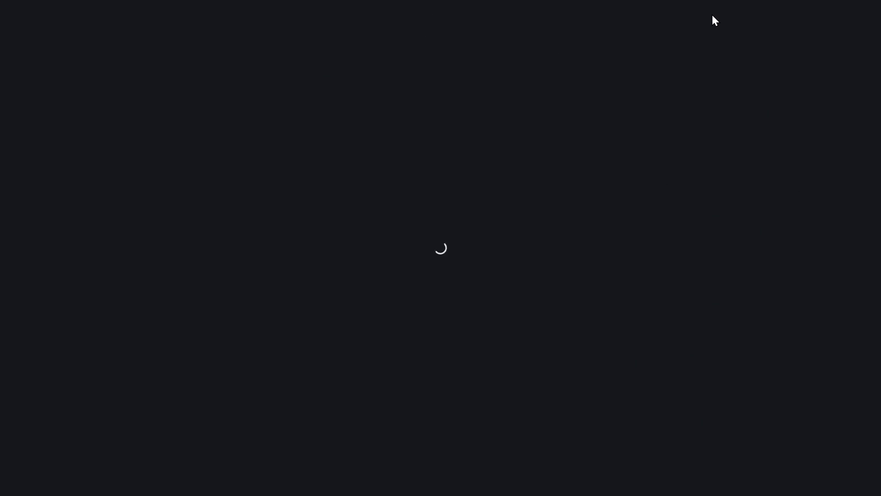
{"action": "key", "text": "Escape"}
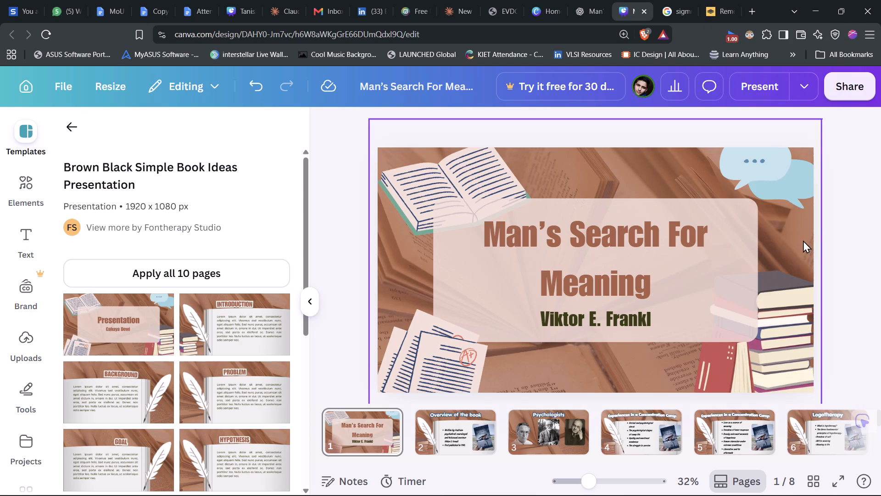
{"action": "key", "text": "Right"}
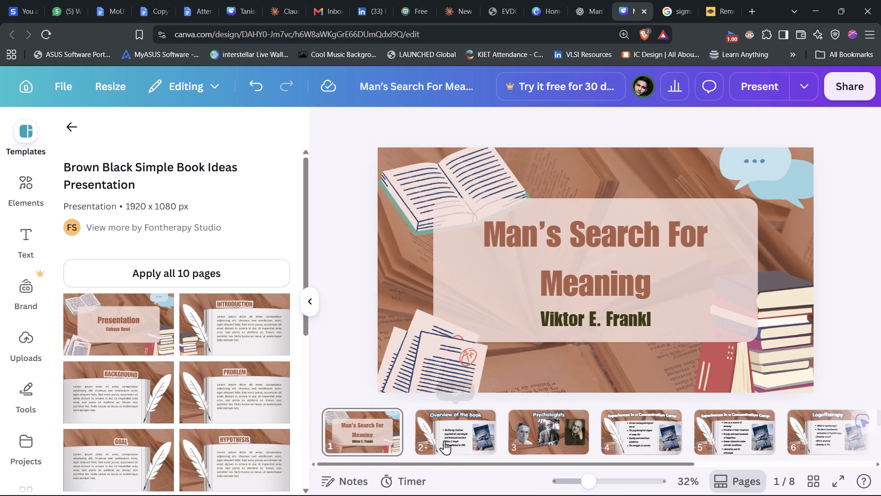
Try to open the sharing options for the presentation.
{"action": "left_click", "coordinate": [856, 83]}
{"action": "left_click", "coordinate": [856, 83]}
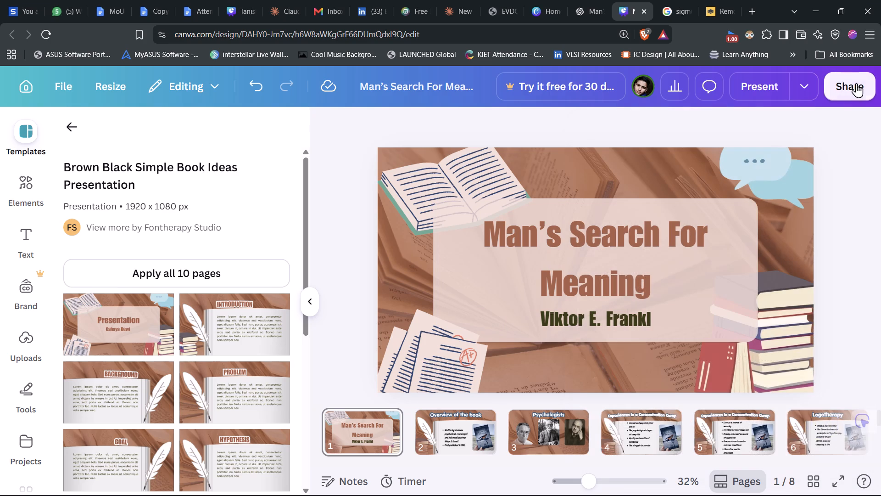
Open the choice of presentation modes for the deck.
{"action": "left_click", "coordinate": [799, 85]}
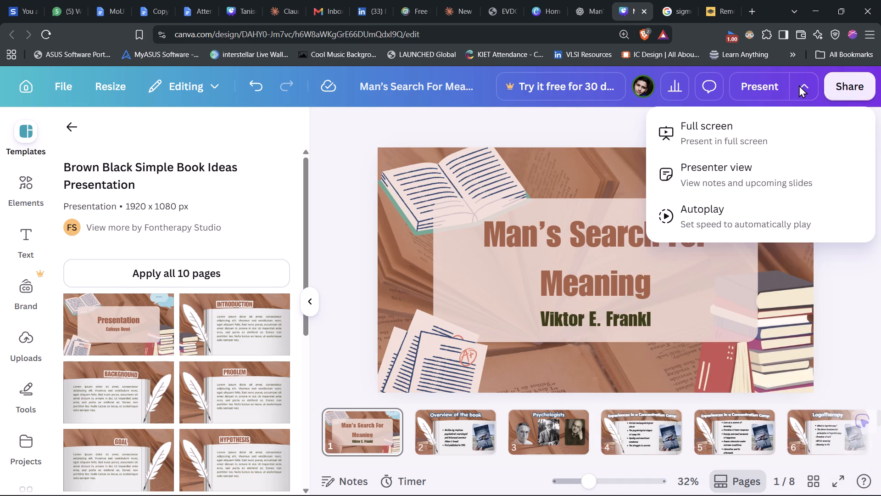
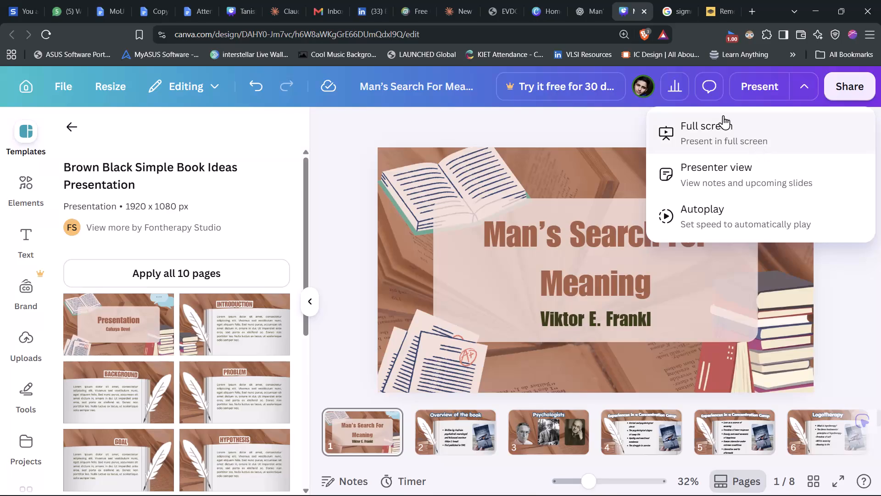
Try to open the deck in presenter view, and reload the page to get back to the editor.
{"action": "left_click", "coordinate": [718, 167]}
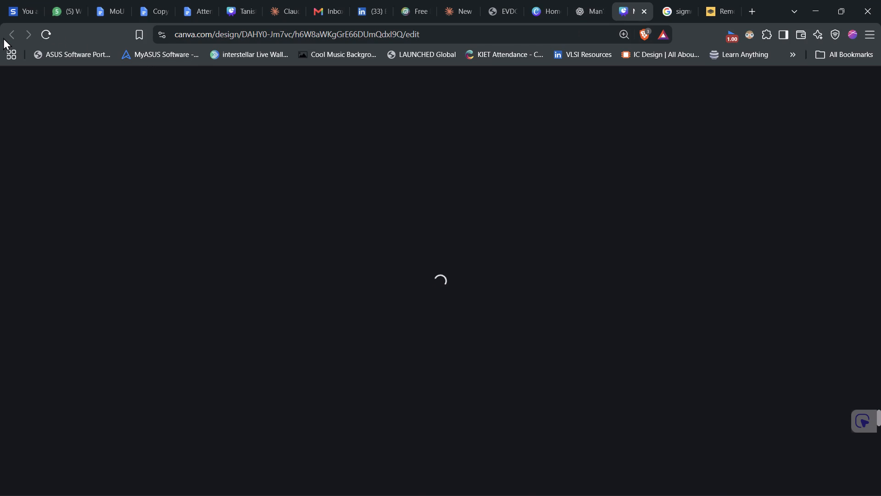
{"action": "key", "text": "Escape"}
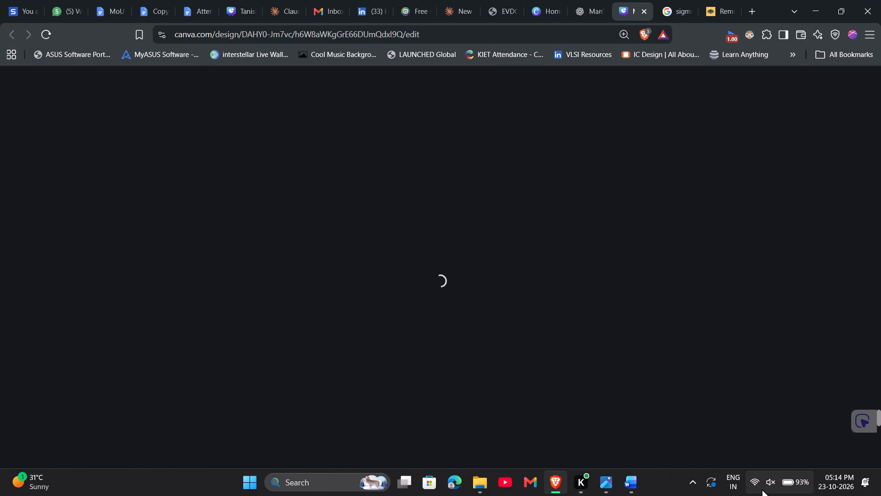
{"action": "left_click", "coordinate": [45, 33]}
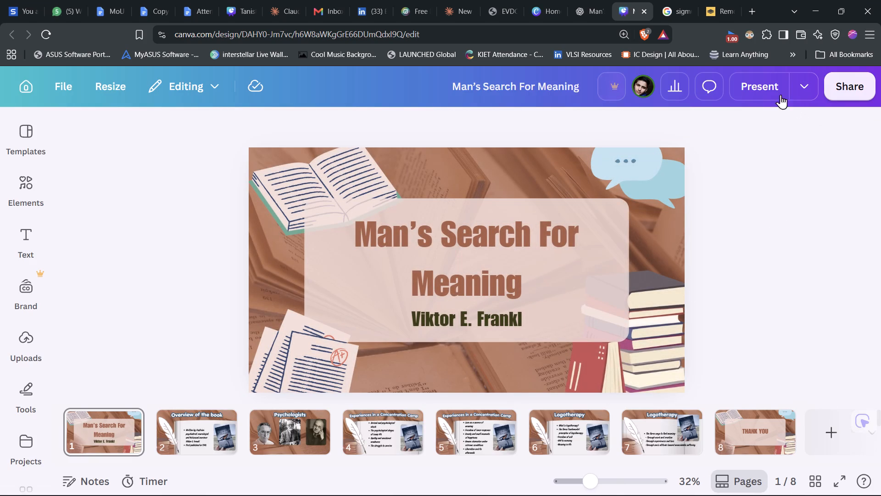
Present the deck in full screen from the title slide and advance through all the slides to the last one.
{"action": "left_click", "coordinate": [771, 89]}
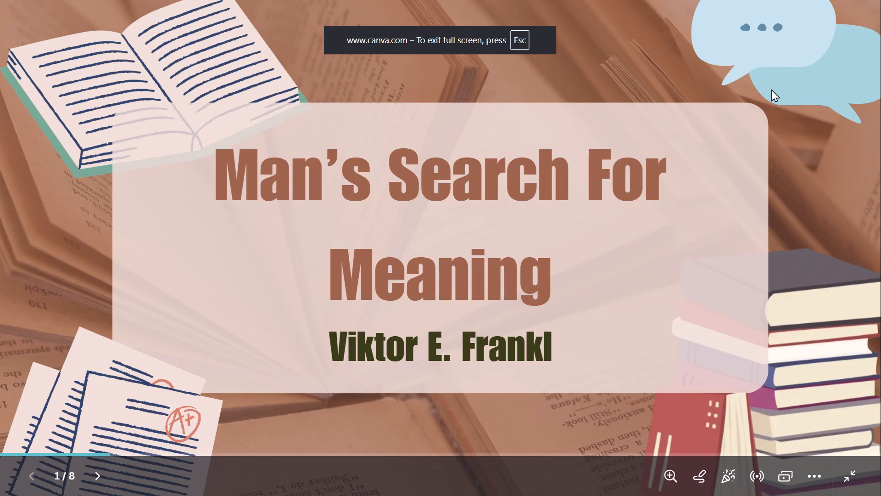
{"action": "key", "text": "Right"}
{"action": "key", "text": "Right"}
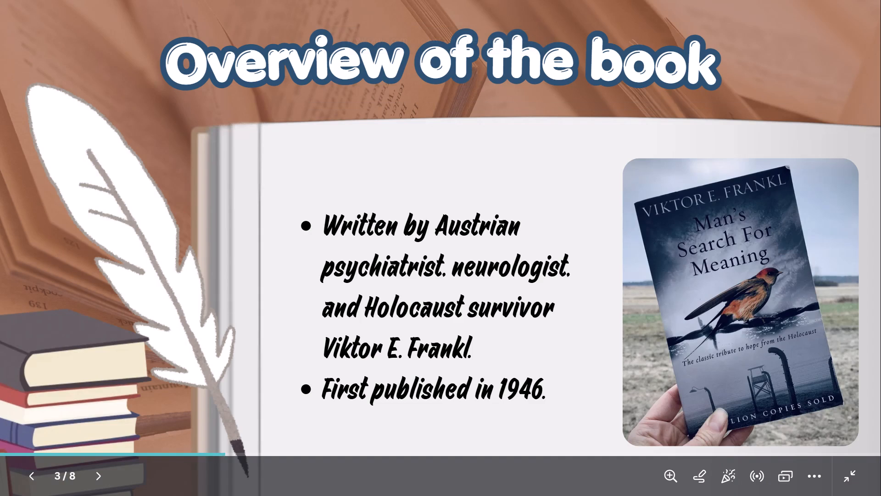
{"action": "key", "text": "Right"}
{"action": "key", "text": "Right"}
{"action": "key", "text": "Right"}
{"action": "key", "text": "Right"}
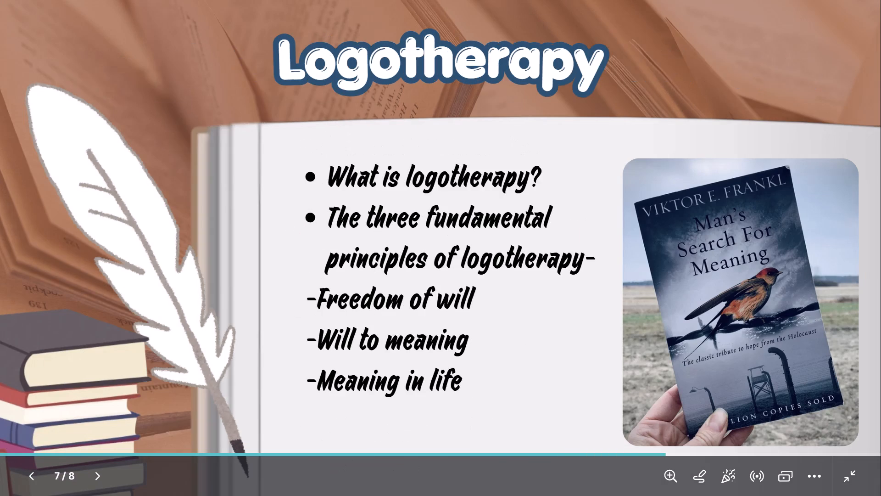
{"action": "key", "text": "Right"}
Go back through the presented slides to the title slide and return to the editor with nothing selected.
{"action": "key", "text": "Left"}
{"action": "key", "text": "Left"}
{"action": "key", "text": "Left"}
{"action": "key", "text": "Left"}
{"action": "key", "text": "Left"}
{"action": "key", "text": "Left"}
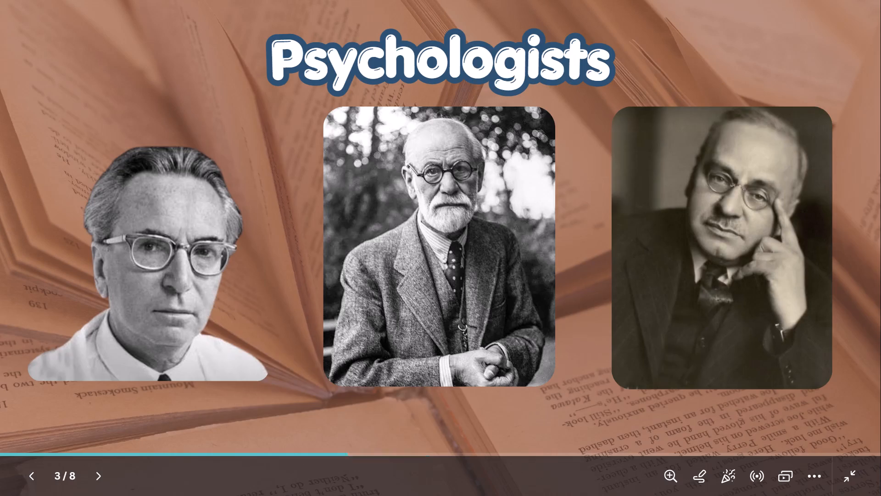
{"action": "key", "text": "Left"}
{"action": "key", "text": "Left"}
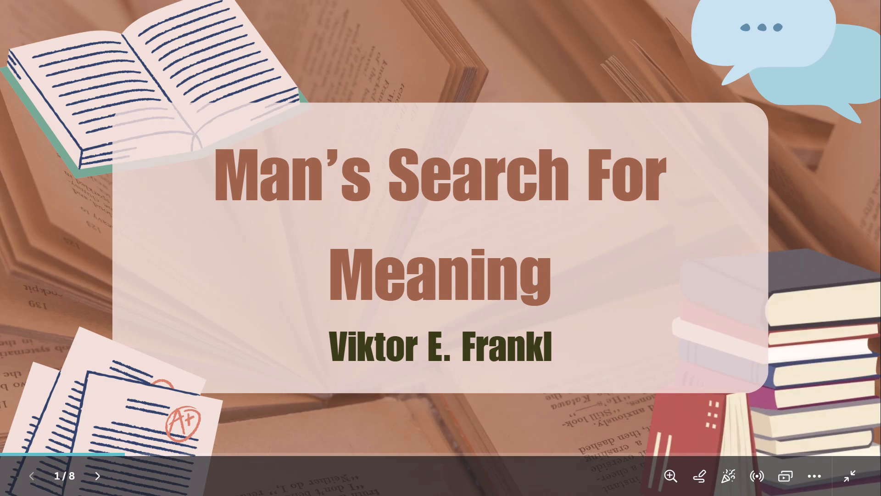
{"action": "key", "text": "Escape"}
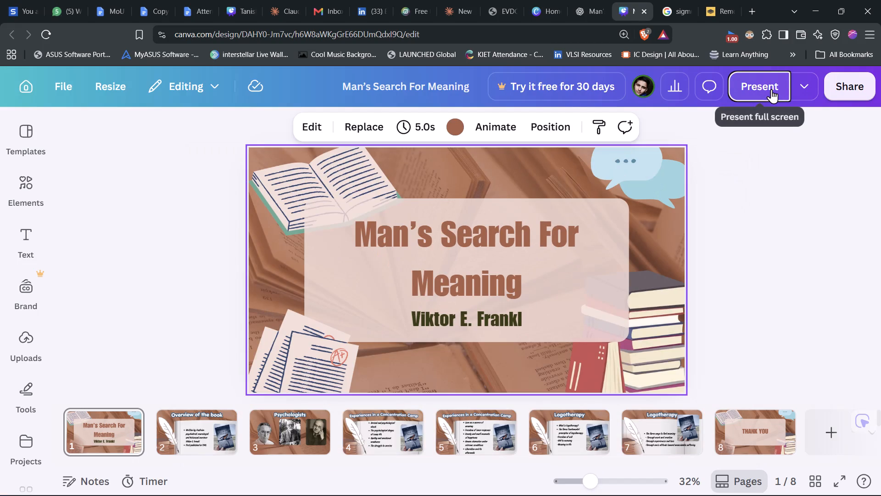
{"action": "left_click", "coordinate": [803, 272]}
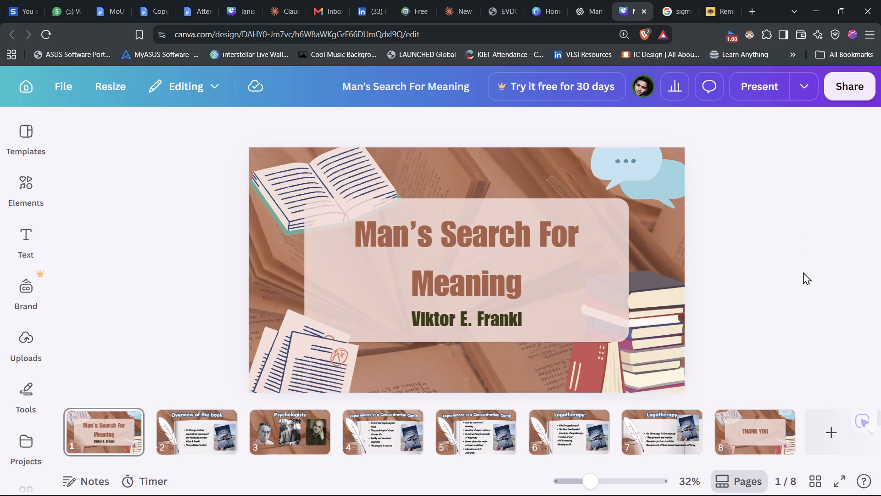
View the "Overview of the book" slide in the editor and return to the title slide.
{"action": "left_click", "coordinate": [205, 430]}
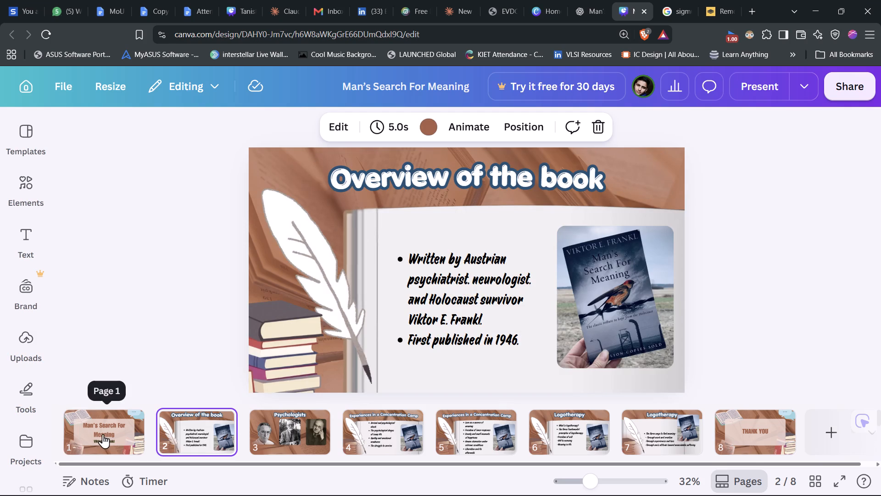
{"action": "left_click", "coordinate": [103, 434]}
{"action": "left_click", "coordinate": [141, 293]}
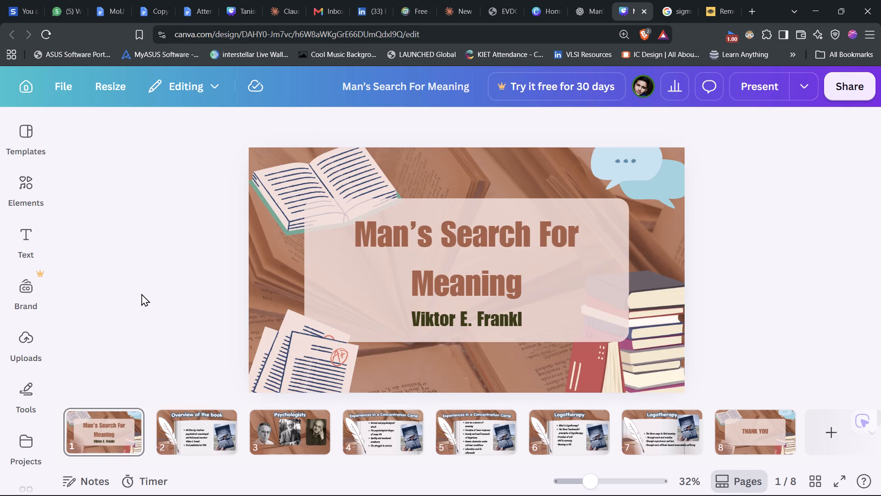
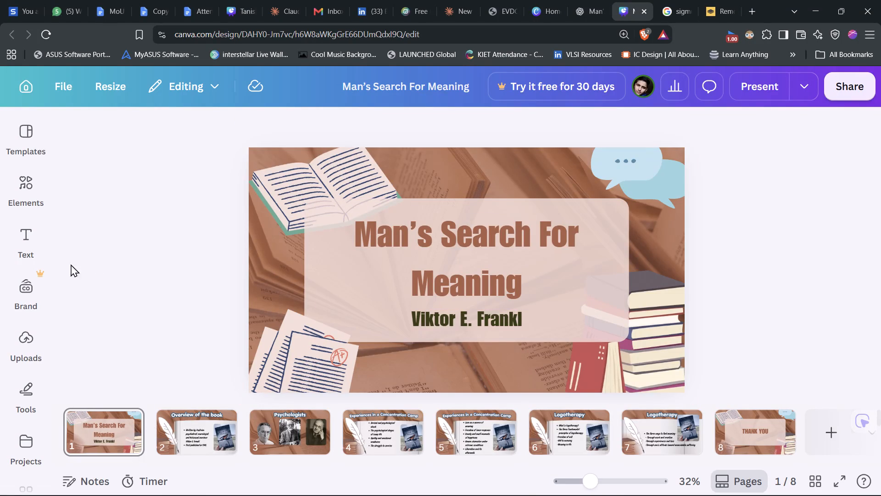
Select the title slide's background photo and preview the page animation styles, from the featured ones through the general ones down to Block.
{"action": "left_click", "coordinate": [513, 285]}
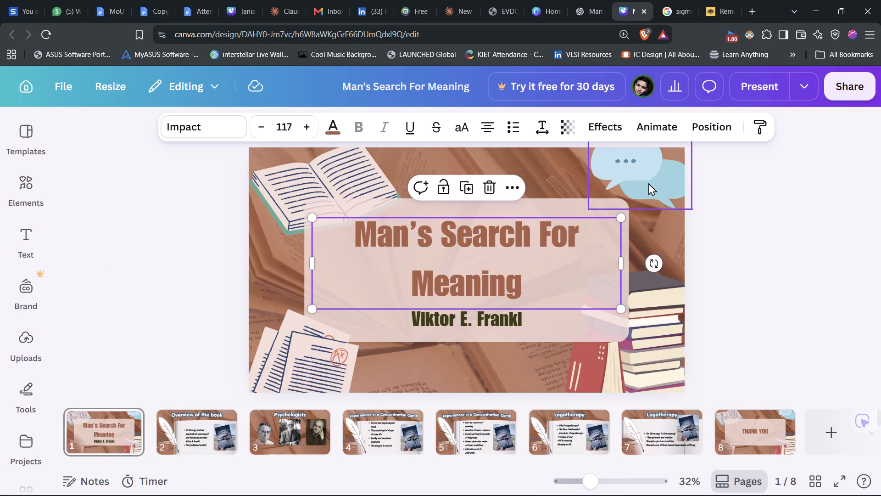
{"action": "left_click", "coordinate": [649, 181]}
{"action": "left_click", "coordinate": [664, 296]}
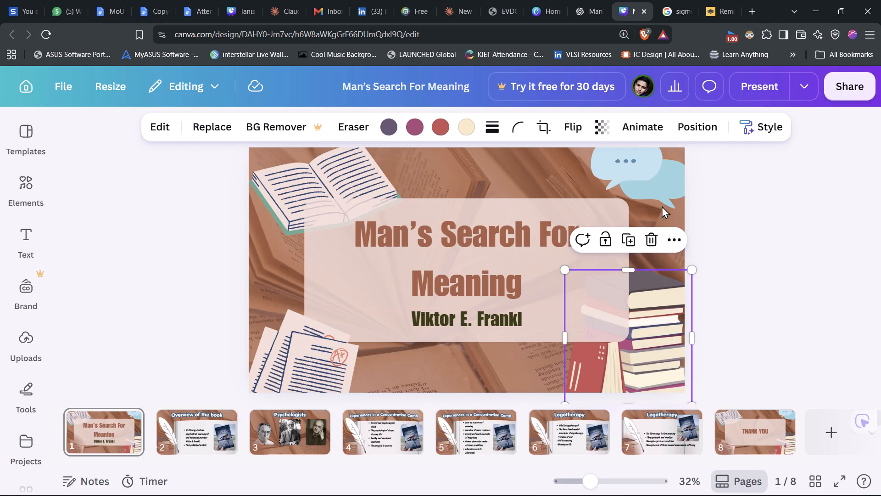
{"action": "left_click", "coordinate": [492, 180]}
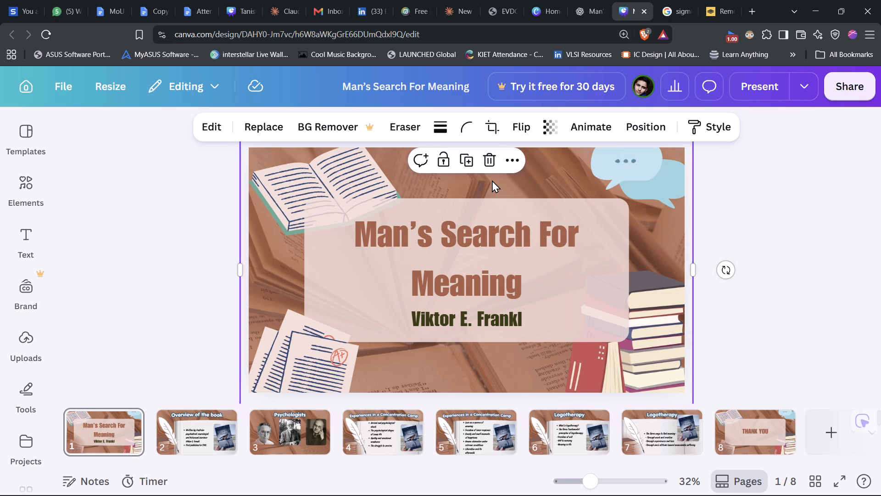
{"action": "left_click", "coordinate": [613, 126]}
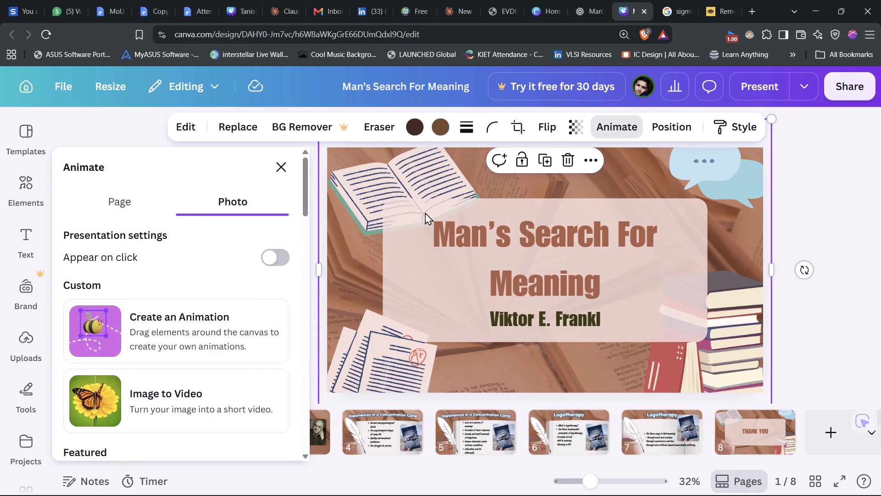
{"action": "left_click", "coordinate": [120, 198]}
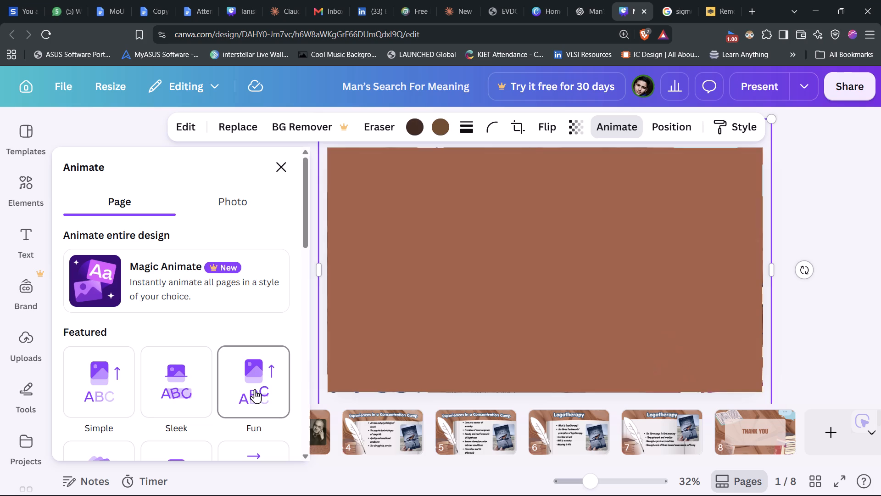
{"action": "scroll", "coordinate": [255, 389], "scroll_direction": "down", "scroll_amount": 5}
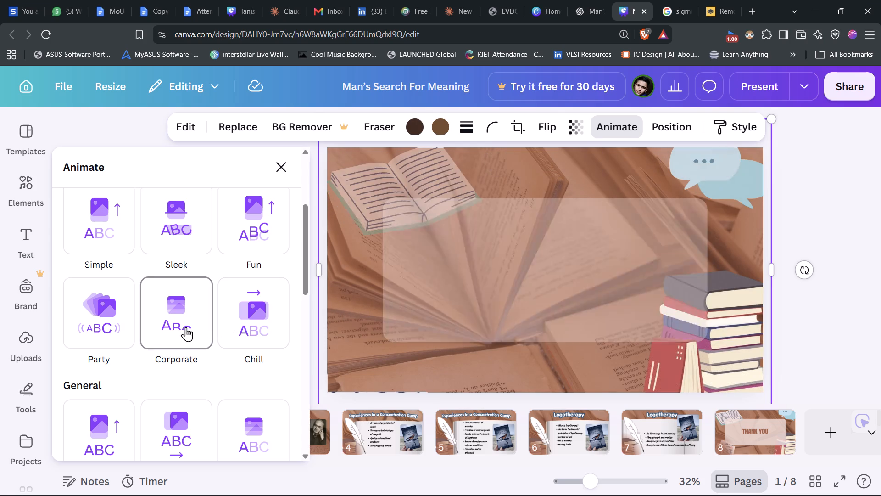
{"action": "scroll", "coordinate": [186, 327], "scroll_direction": "down", "scroll_amount": 4}
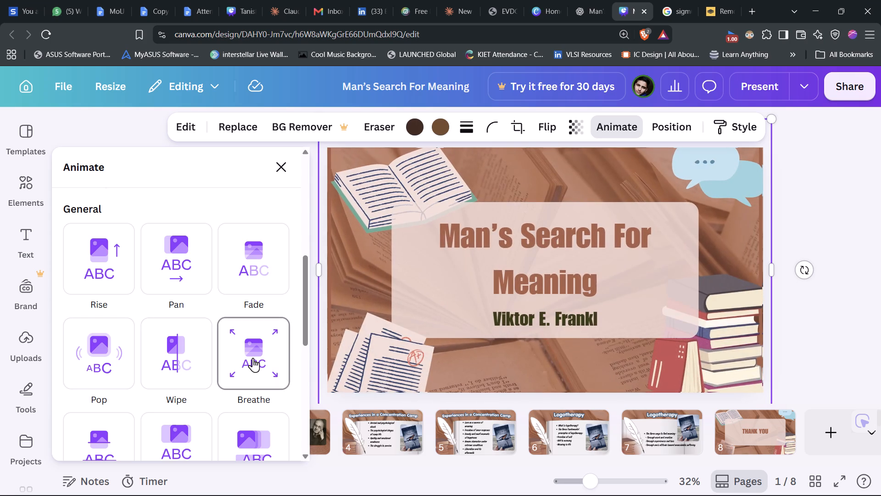
{"action": "scroll", "coordinate": [190, 368], "scroll_direction": "down", "scroll_amount": 2}
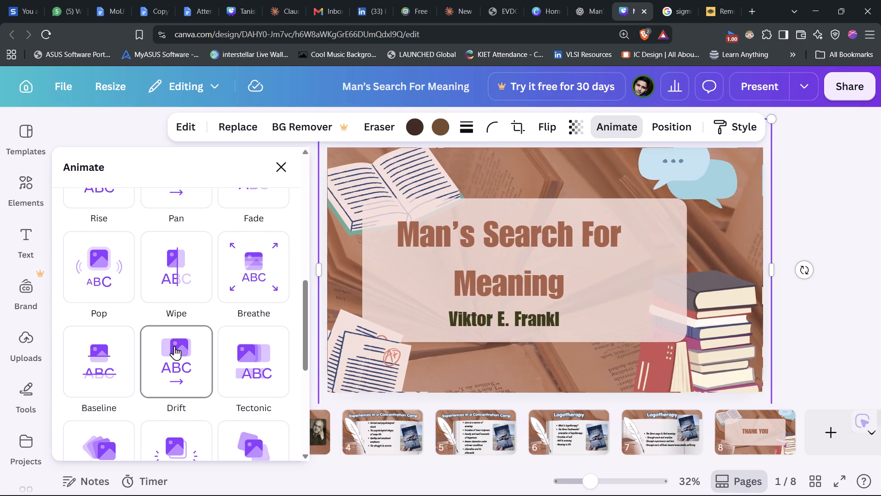
{"action": "scroll", "coordinate": [247, 346], "scroll_direction": "down", "scroll_amount": 2}
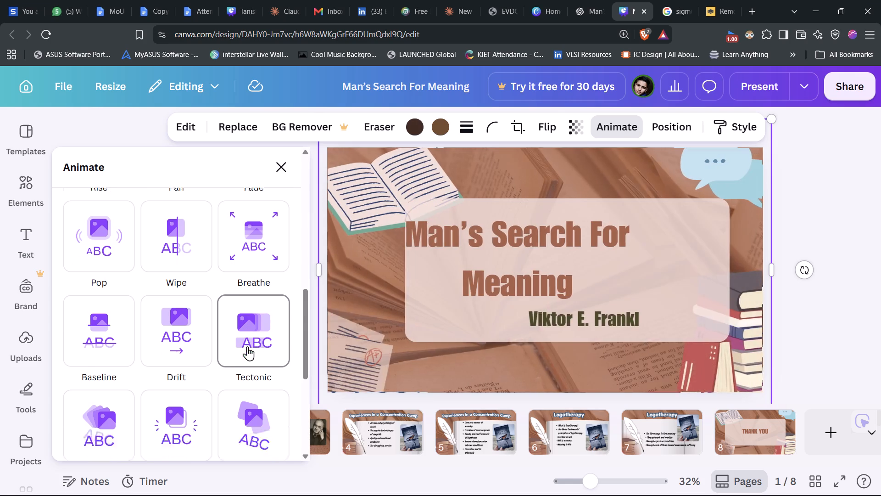
{"action": "scroll", "coordinate": [247, 346], "scroll_direction": "down", "scroll_amount": 2}
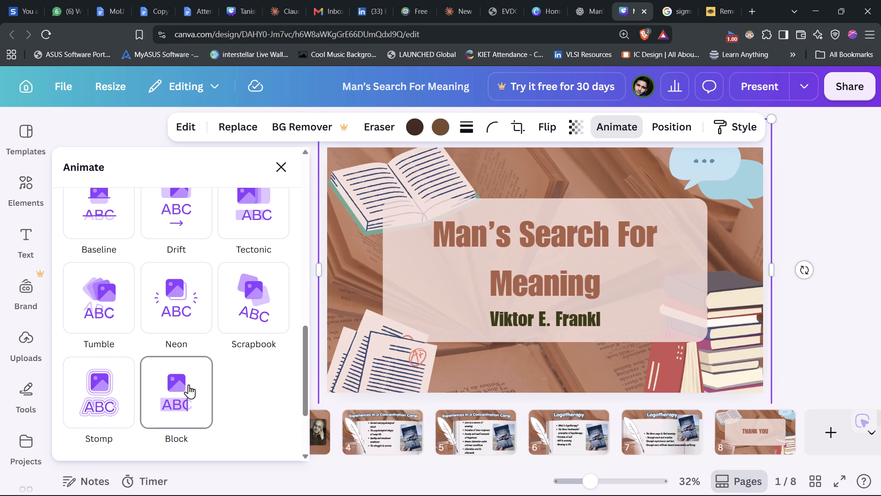
{"action": "scroll", "coordinate": [454, 395], "scroll_direction": "right", "scroll_amount": 9}
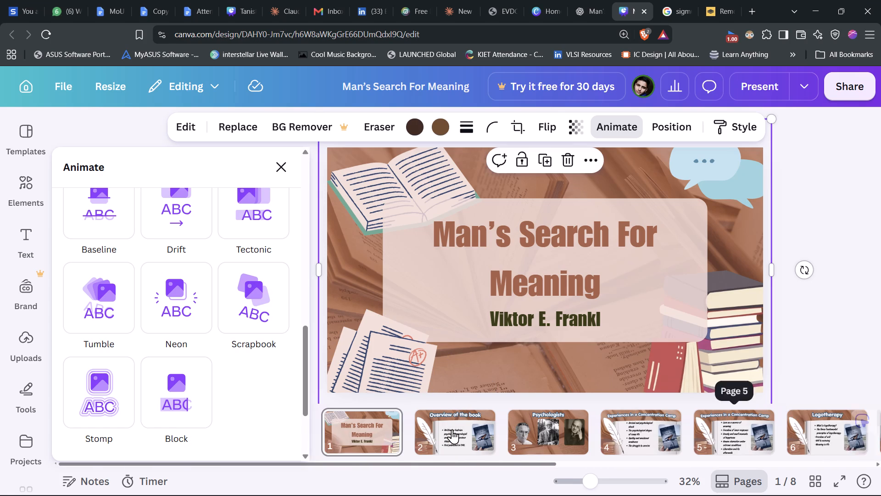
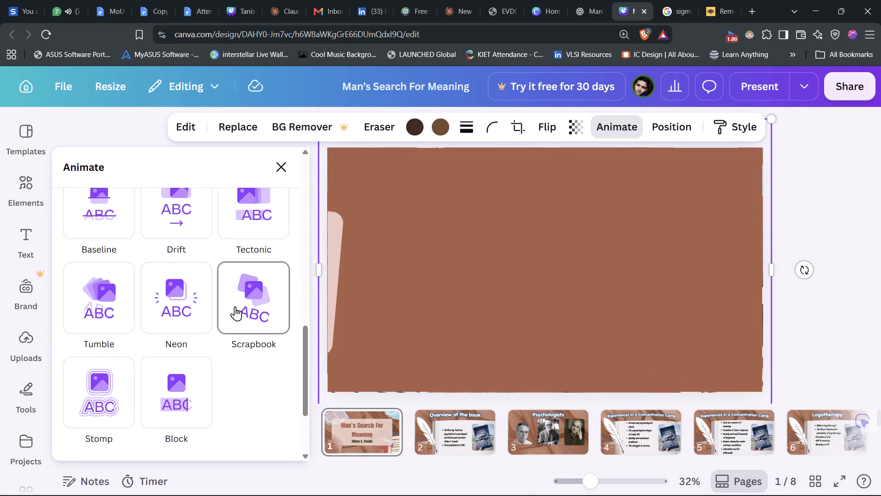
Choose the Pan page animation for the title slide and apply it to all pages.
{"action": "scroll", "coordinate": [235, 306], "scroll_direction": "up", "scroll_amount": 2}
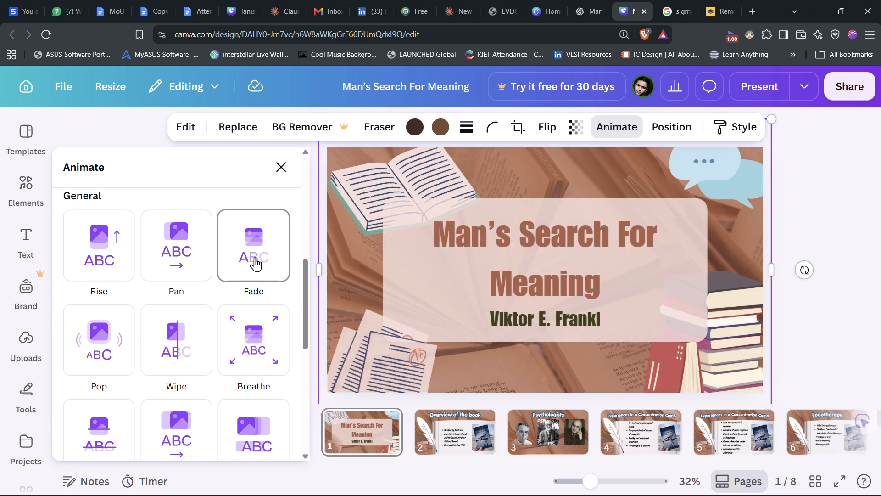
{"action": "left_click", "coordinate": [191, 257]}
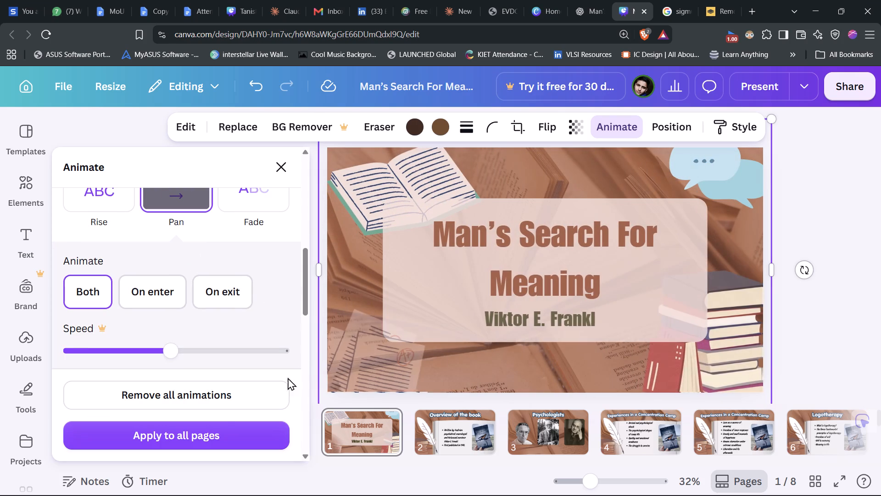
{"action": "left_click", "coordinate": [212, 439]}
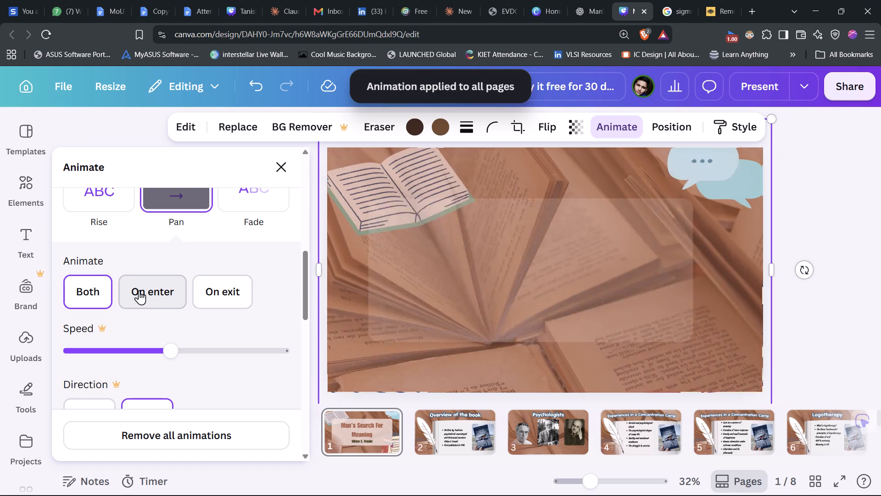
Set the title slide's Pan animation to play only on enter.
{"action": "left_click", "coordinate": [139, 290]}
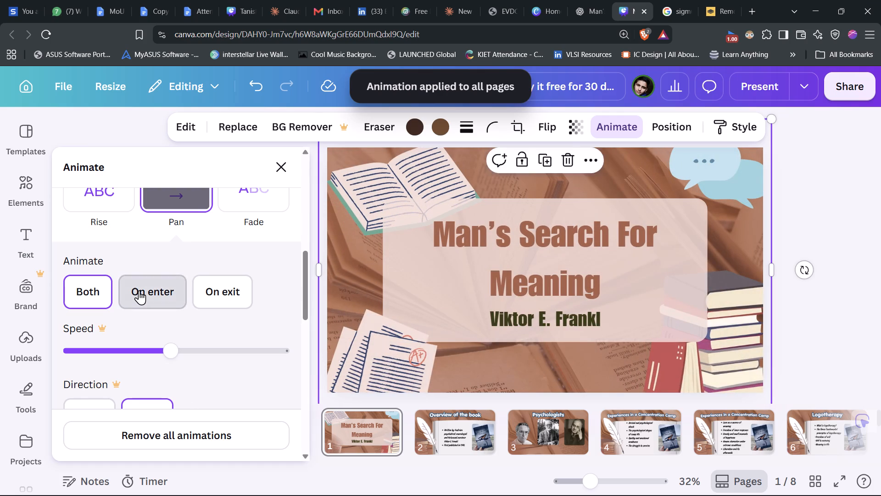
{"action": "key", "text": "Right"}
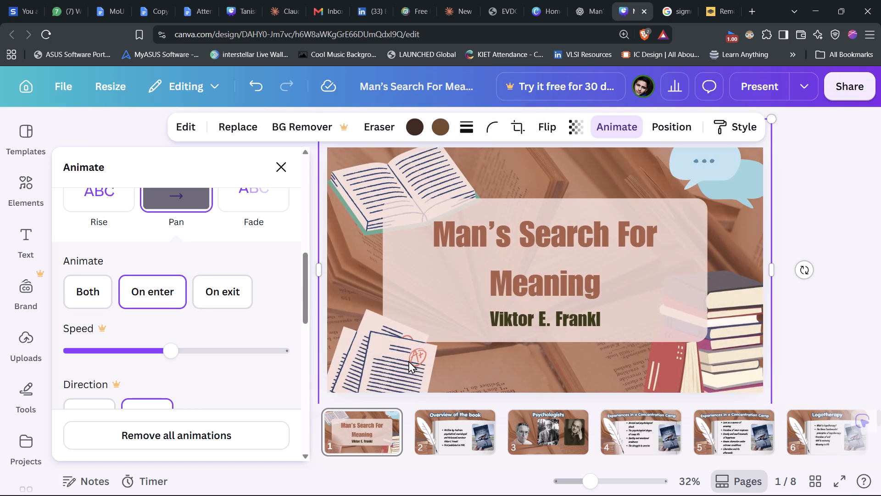
{"action": "left_click", "coordinate": [821, 310]}
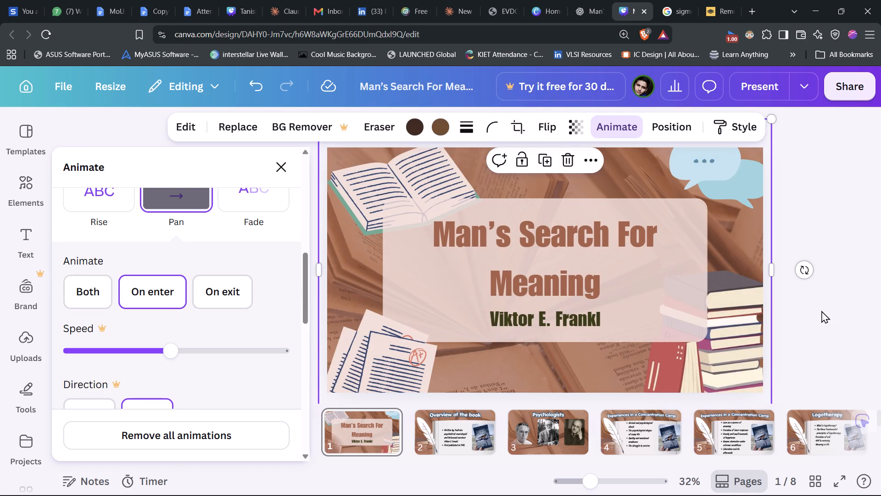
Present the deck in full screen, advance to the "Overview of the book" slide and return to the title slide to check the animations.
{"action": "left_click", "coordinate": [762, 89]}
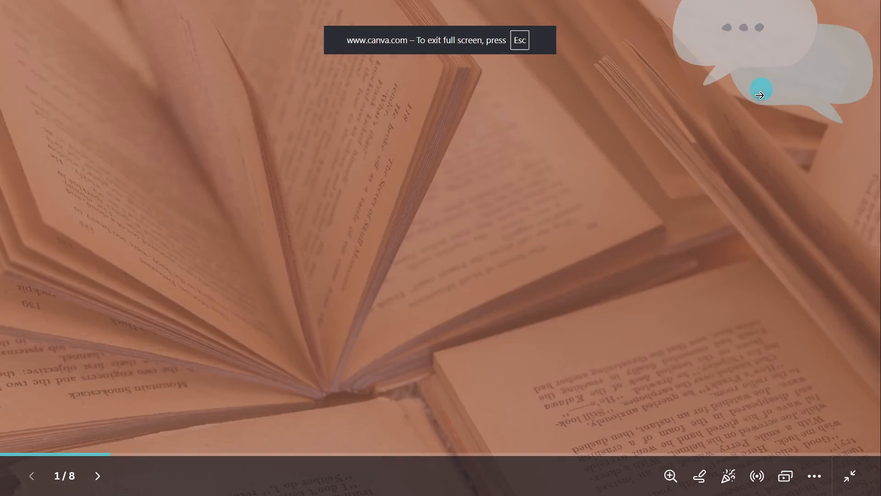
{"action": "key", "text": "Right"}
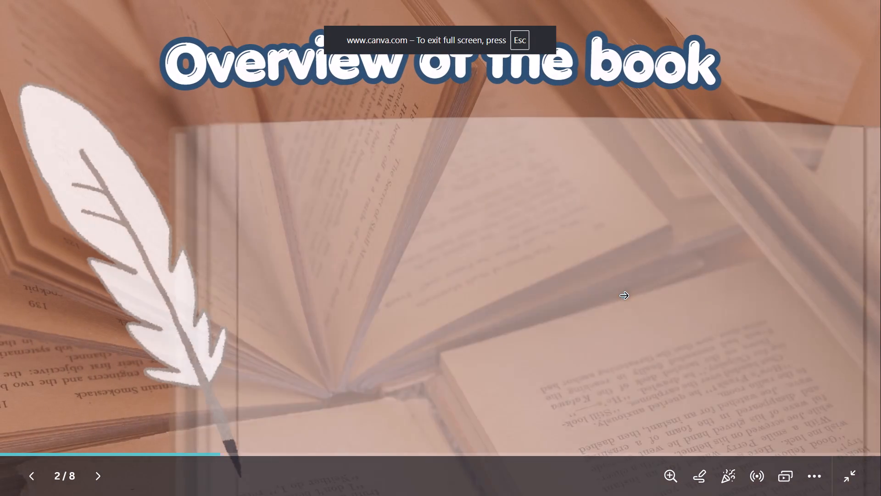
{"action": "key", "text": "Left"}
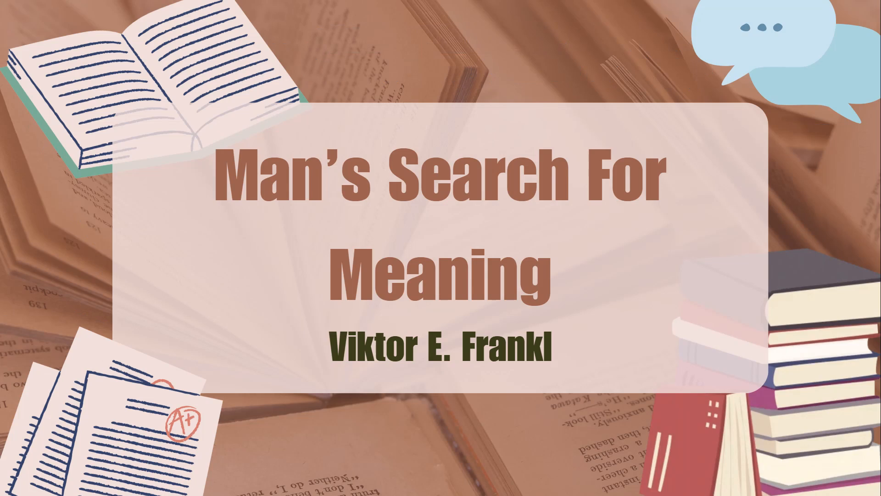
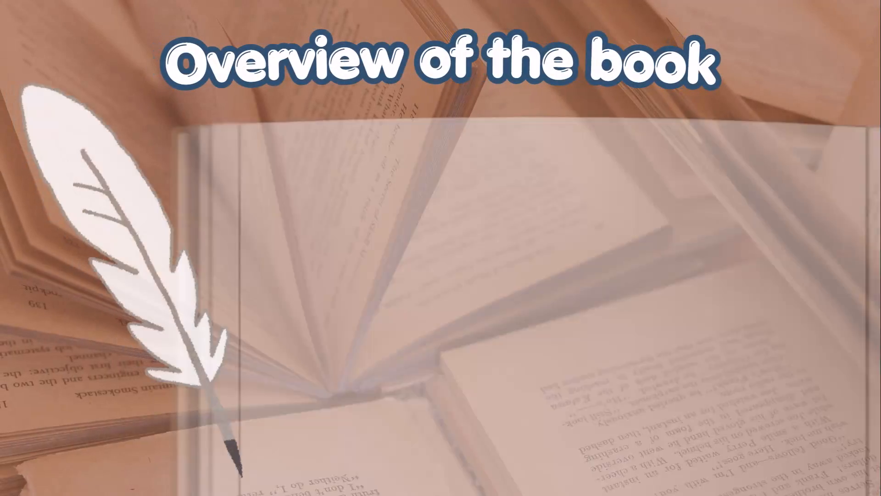
Advance the full-screen presentation from the "Overview of the book" slide through to the "THANK YOU" slide, checking each page's animation.
{"action": "key", "text": "Right"}
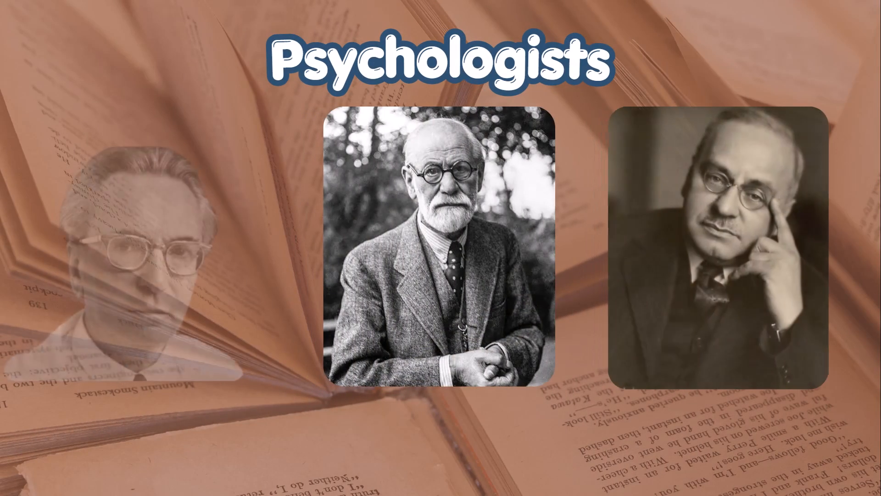
{"action": "key", "text": "Right"}
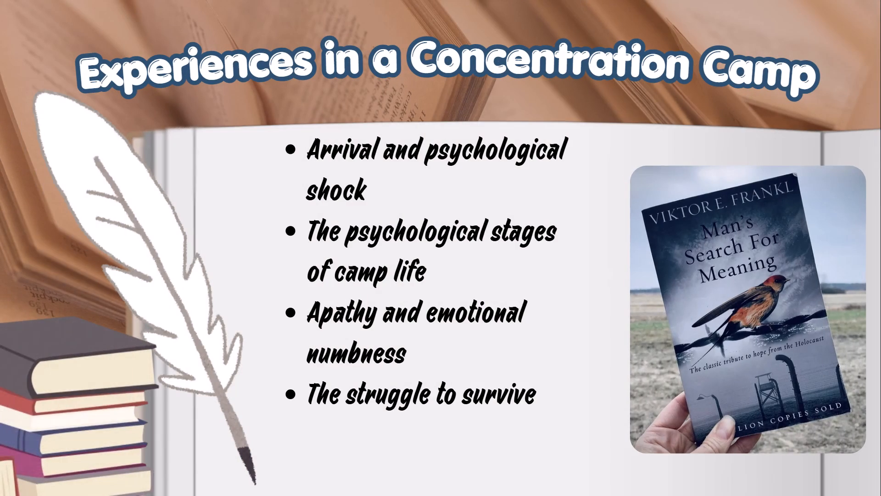
{"action": "key", "text": "Right"}
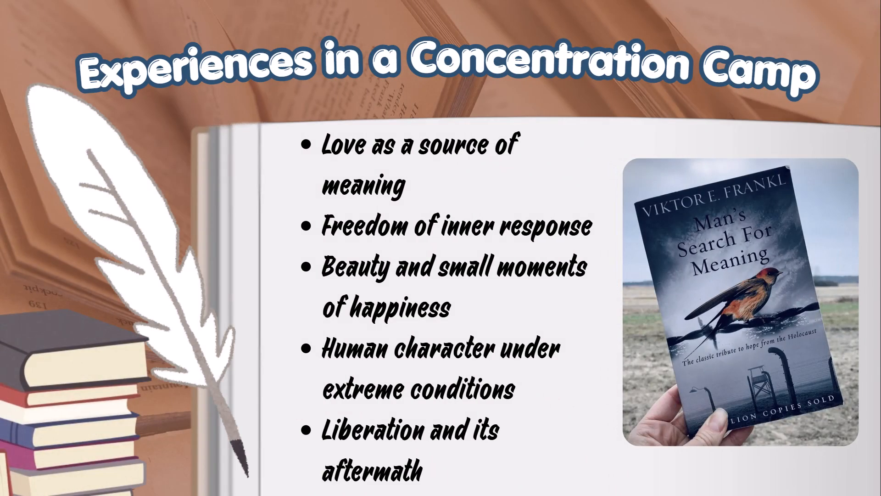
{"action": "key", "text": "Right"}
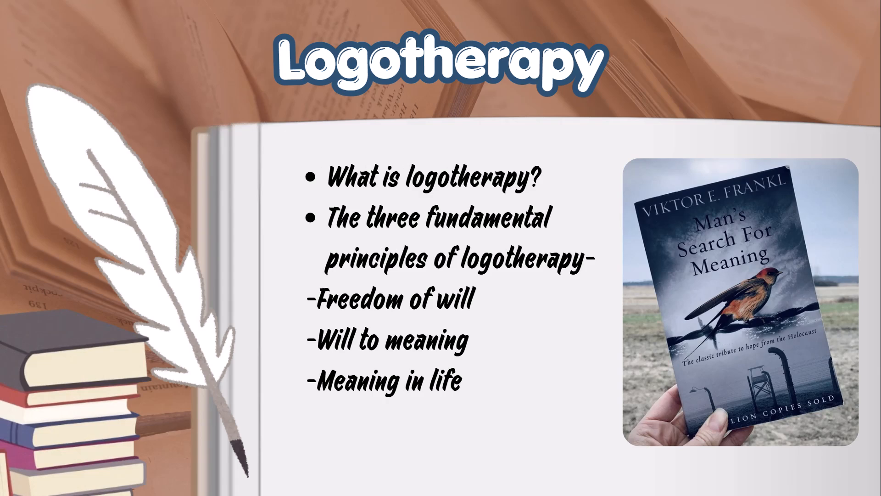
{"action": "key", "text": "Right"}
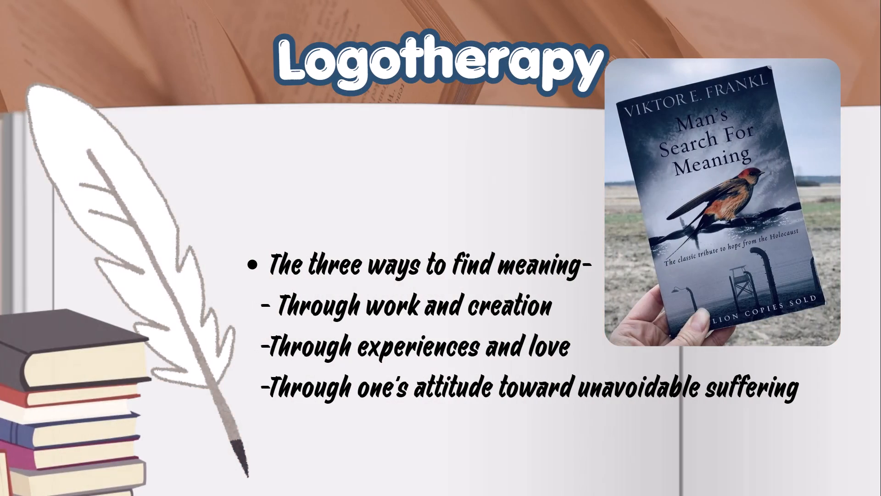
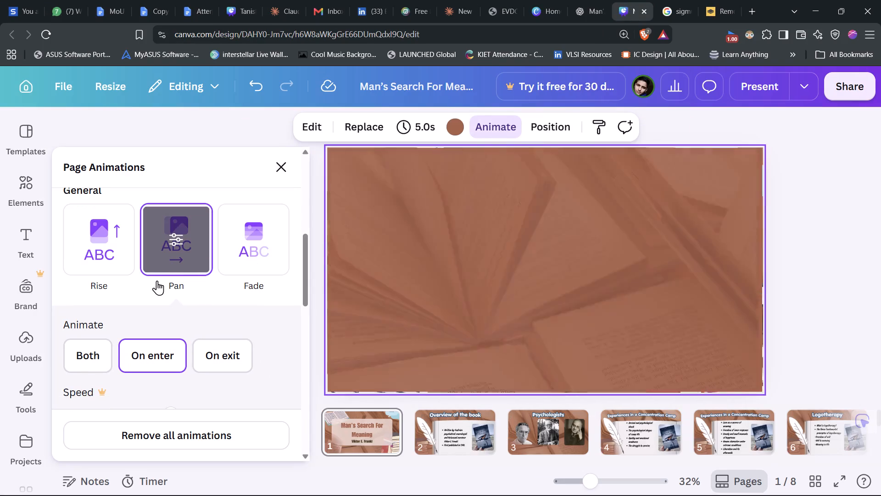
Set the title slide's Pan page animation to play on both enter and exit.
{"action": "left_click", "coordinate": [90, 355]}
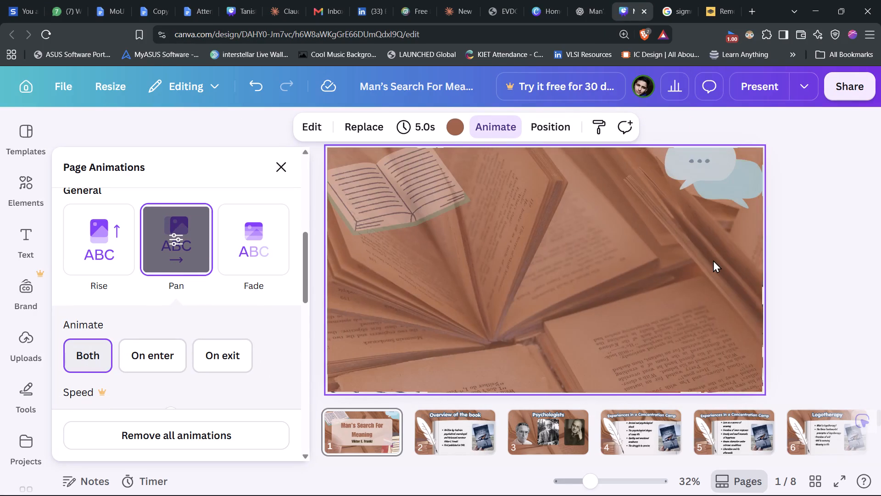
{"action": "key", "text": "Right"}
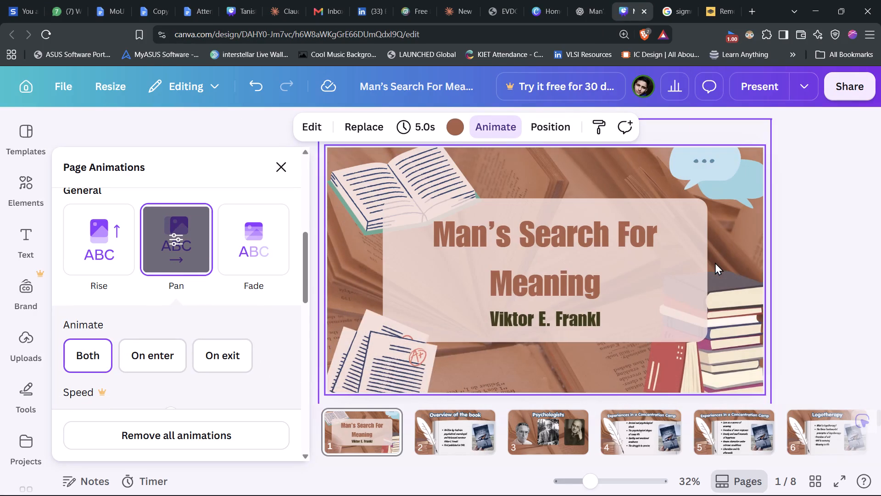
{"action": "left_click", "coordinate": [812, 268]}
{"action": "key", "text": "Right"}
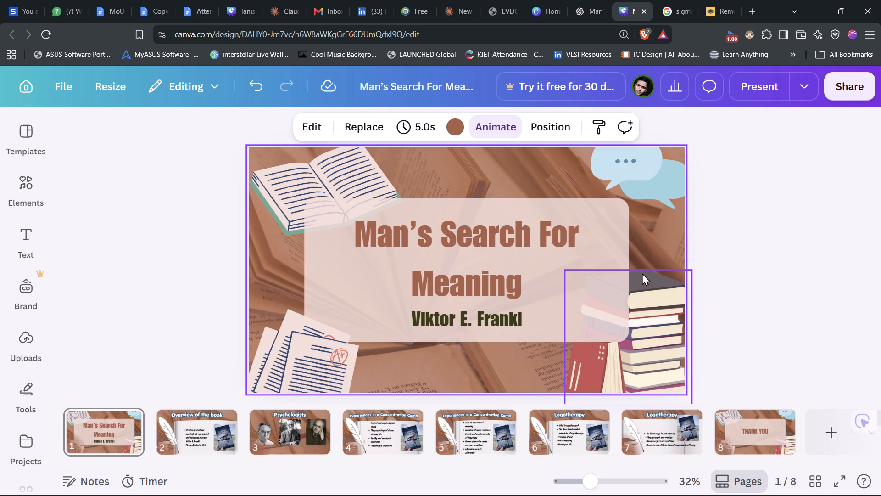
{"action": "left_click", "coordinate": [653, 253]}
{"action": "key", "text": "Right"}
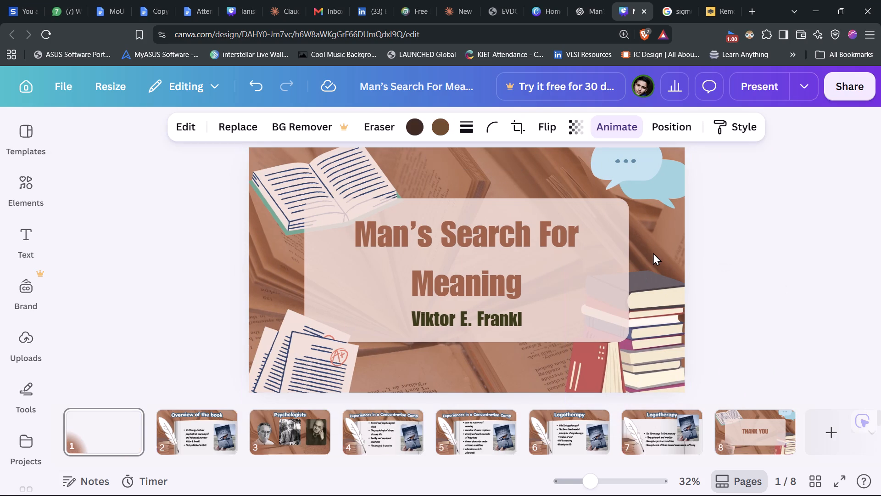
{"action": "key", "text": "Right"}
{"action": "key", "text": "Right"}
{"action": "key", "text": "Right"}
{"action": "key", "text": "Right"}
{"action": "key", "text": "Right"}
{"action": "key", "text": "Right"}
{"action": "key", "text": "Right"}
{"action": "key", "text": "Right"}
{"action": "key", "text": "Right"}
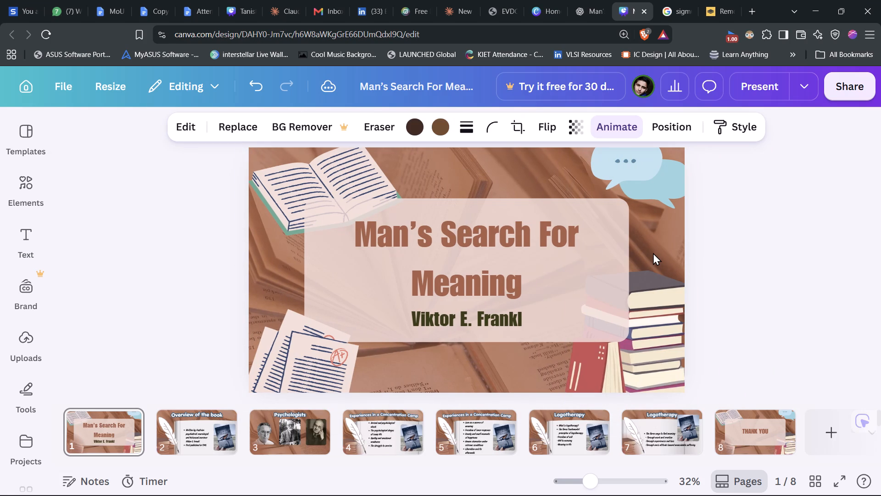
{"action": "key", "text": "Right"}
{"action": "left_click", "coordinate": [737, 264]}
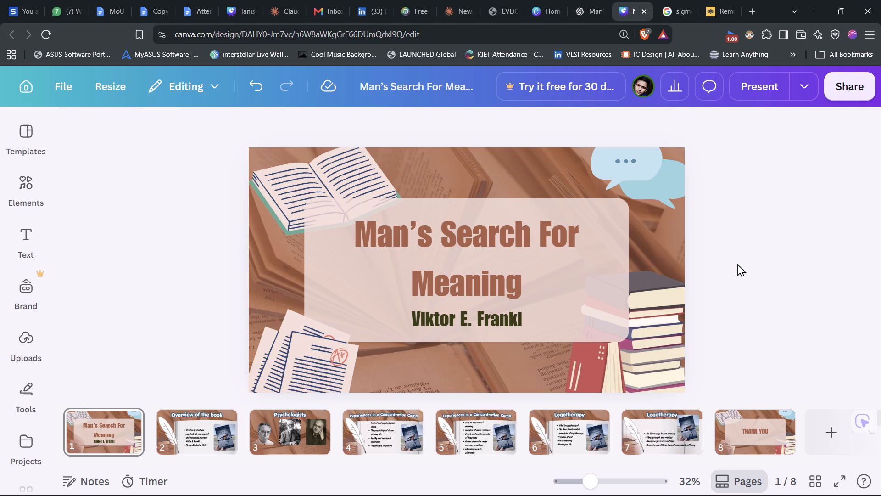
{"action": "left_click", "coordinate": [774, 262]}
Present the deck full screen and check the animated transition from the title slide to the "Overview of the book" slide.
{"action": "left_click", "coordinate": [761, 89]}
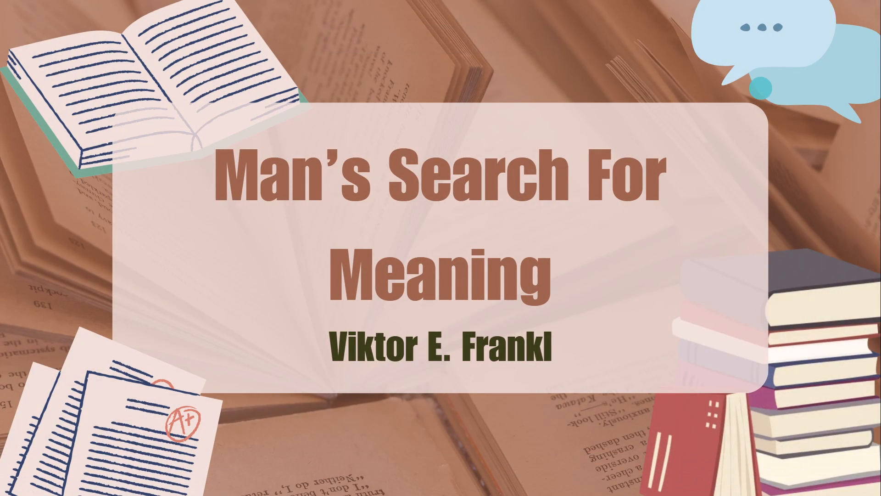
{"action": "key", "text": "Right"}
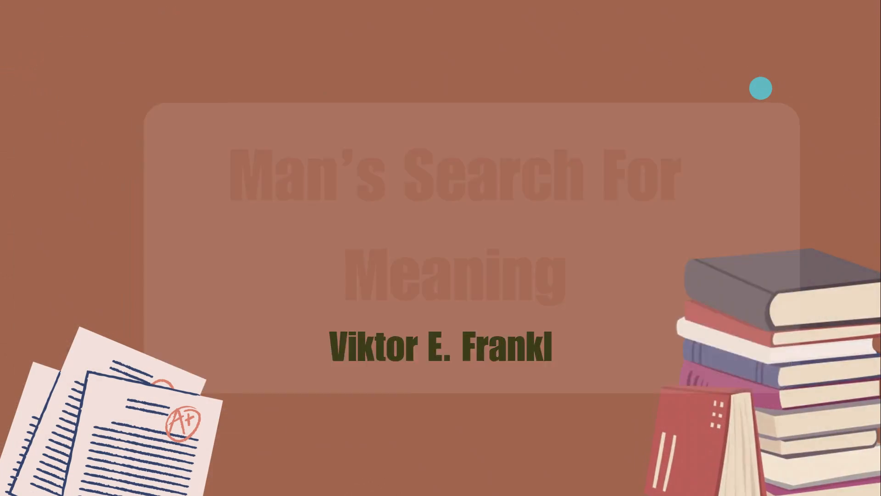
{"action": "key", "text": "Left"}
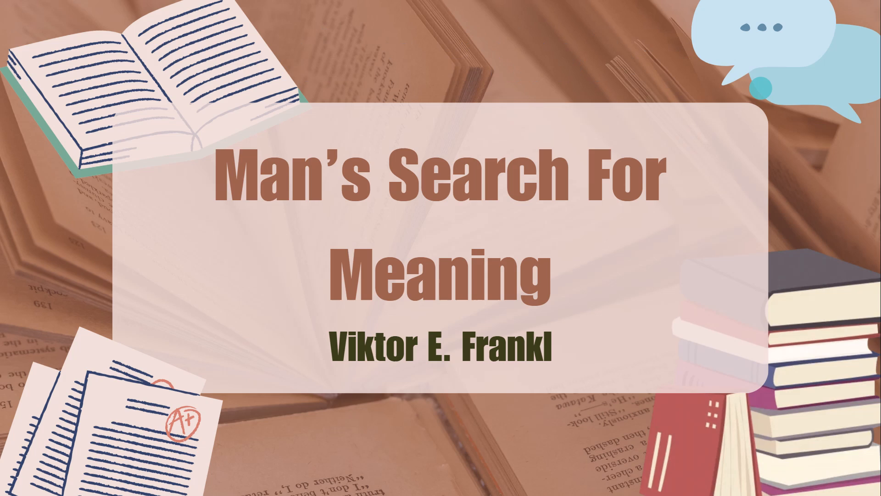
{"action": "key", "text": "Right"}
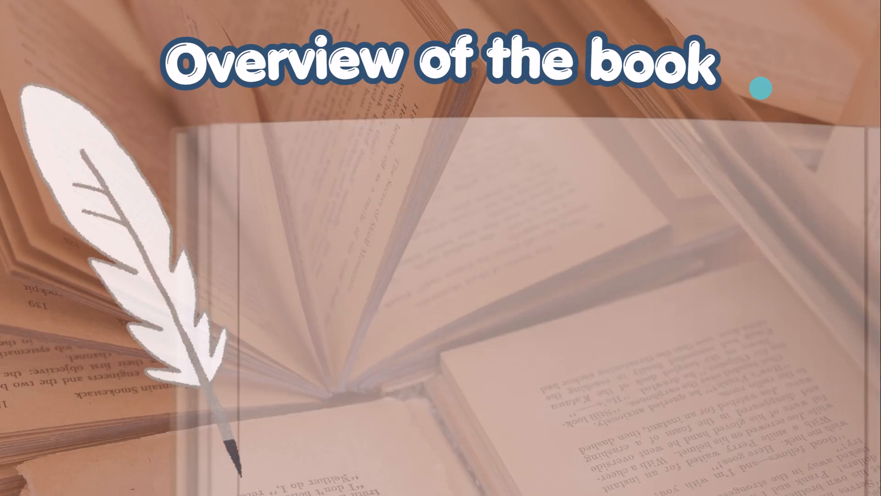
{"action": "key", "text": "Escape"}
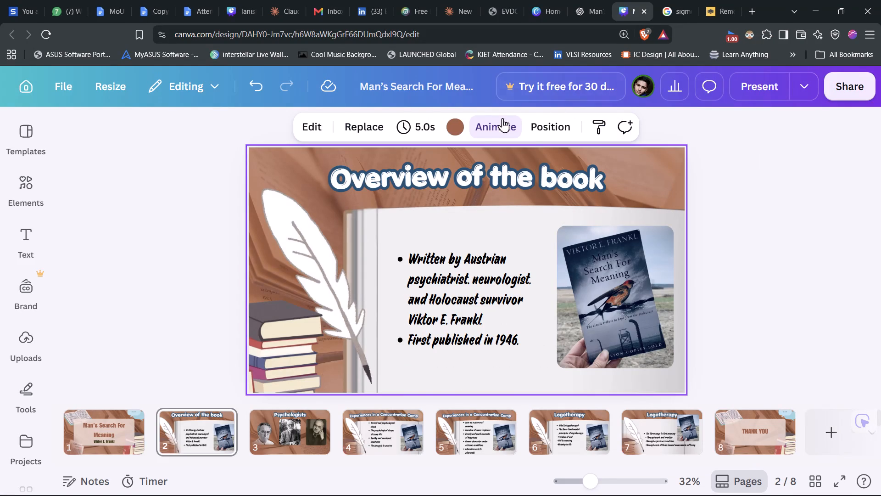
Remove all animations from the "Overview of the book" slide.
{"action": "left_click", "coordinate": [483, 130]}
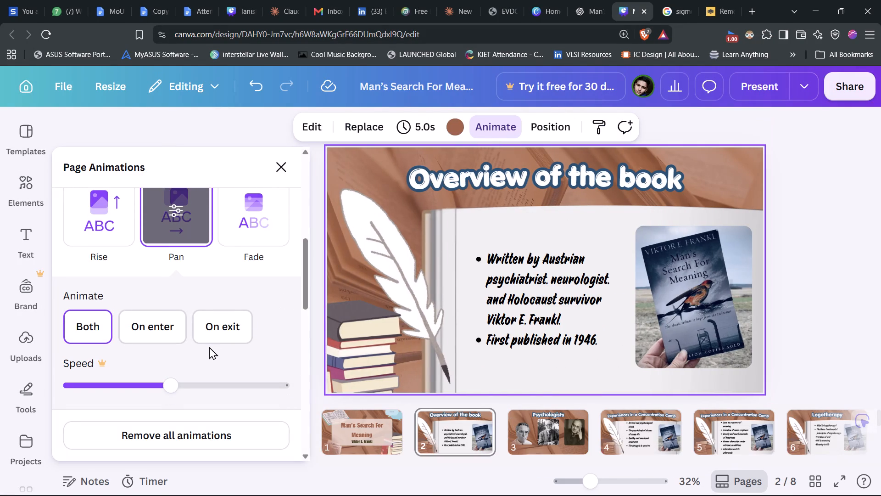
{"action": "left_click", "coordinate": [96, 326]}
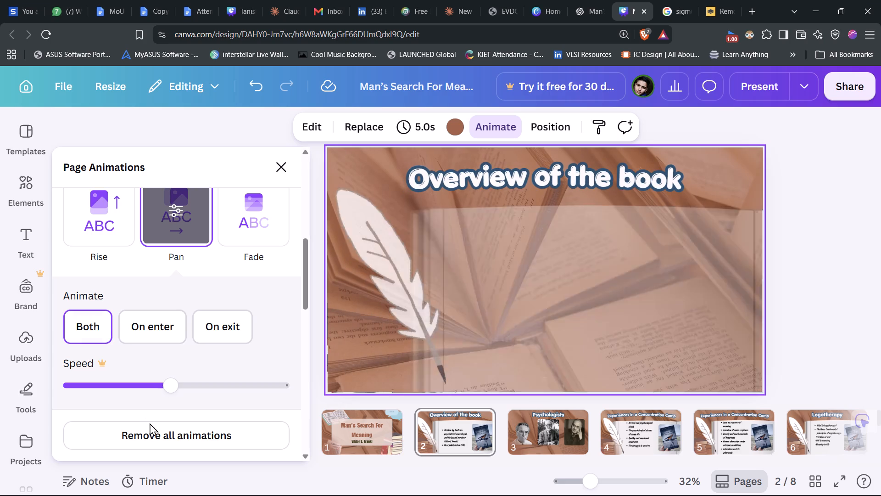
{"action": "scroll", "coordinate": [208, 327], "scroll_direction": "down", "scroll_amount": 13}
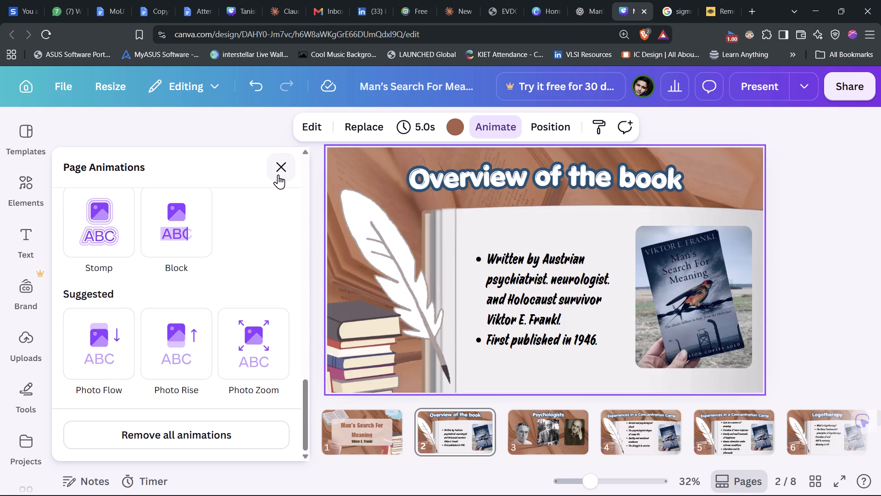
{"action": "left_click", "coordinate": [193, 437]}
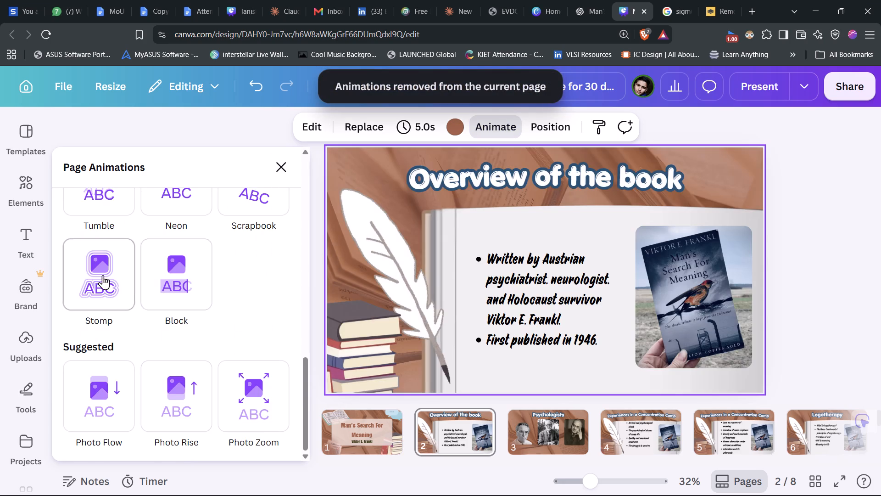
Apply the Pan page animation to the "Overview of the book" slide.
{"action": "scroll", "coordinate": [163, 242], "scroll_direction": "up", "scroll_amount": 2}
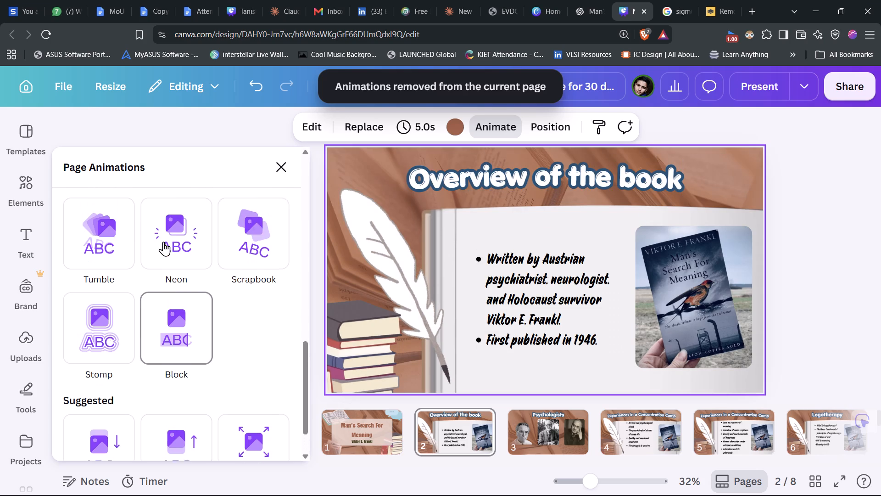
{"action": "scroll", "coordinate": [163, 242], "scroll_direction": "up", "scroll_amount": 1}
{"action": "scroll", "coordinate": [187, 287], "scroll_direction": "up", "scroll_amount": 3}
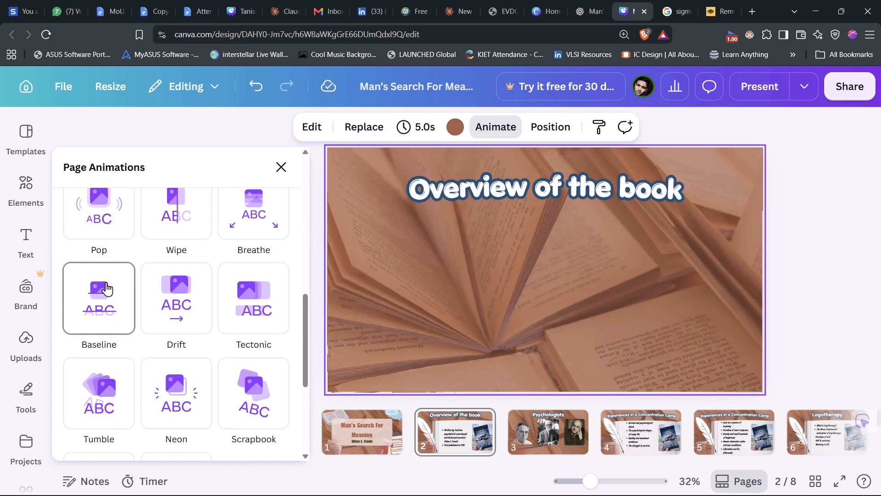
{"action": "scroll", "coordinate": [106, 282], "scroll_direction": "up", "scroll_amount": 3}
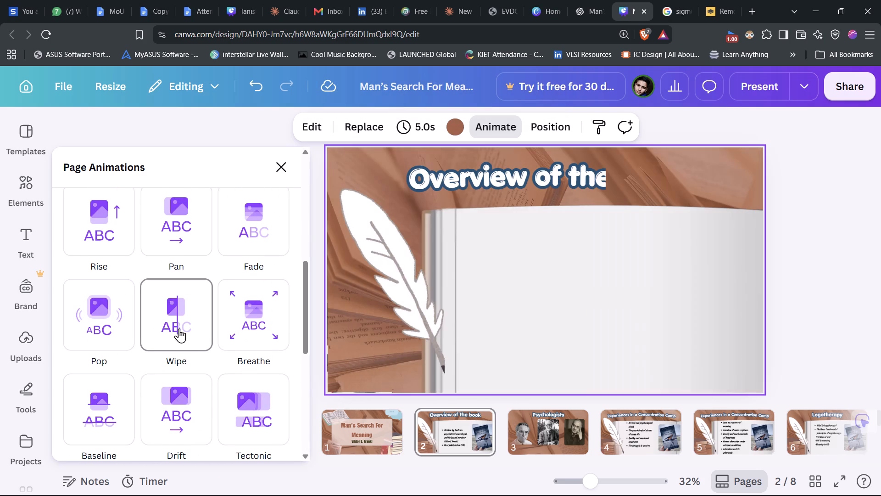
{"action": "left_click", "coordinate": [171, 222]}
Turn on the reverse exit animation for the Pan effect on the "Overview of the book" slide.
{"action": "scroll", "coordinate": [179, 381], "scroll_direction": "down", "scroll_amount": 1}
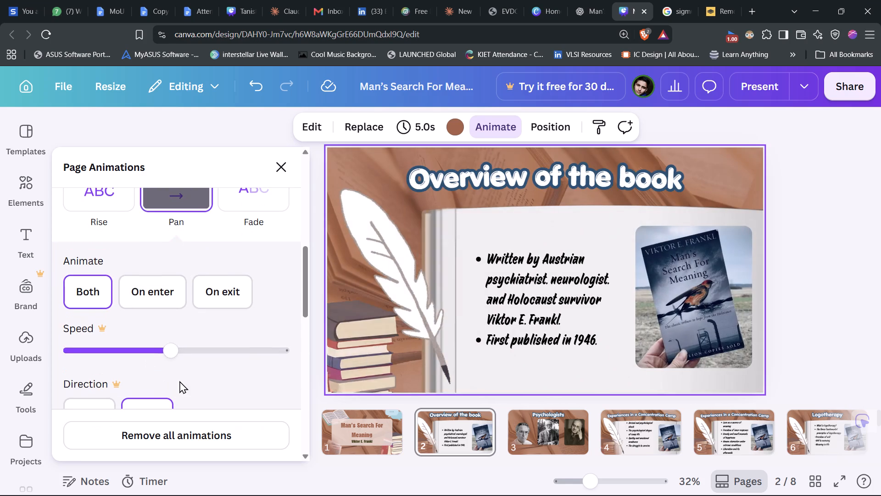
{"action": "scroll", "coordinate": [179, 381], "scroll_direction": "down", "scroll_amount": 1}
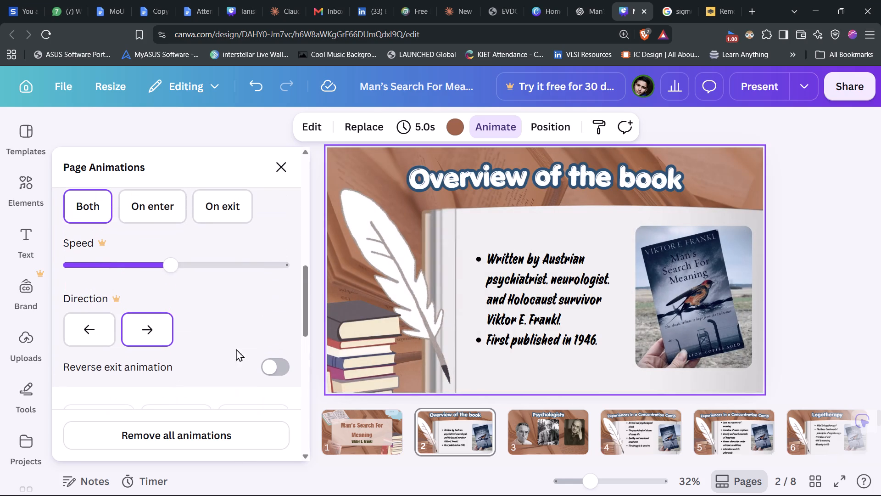
{"action": "scroll", "coordinate": [232, 351], "scroll_direction": "down", "scroll_amount": 1}
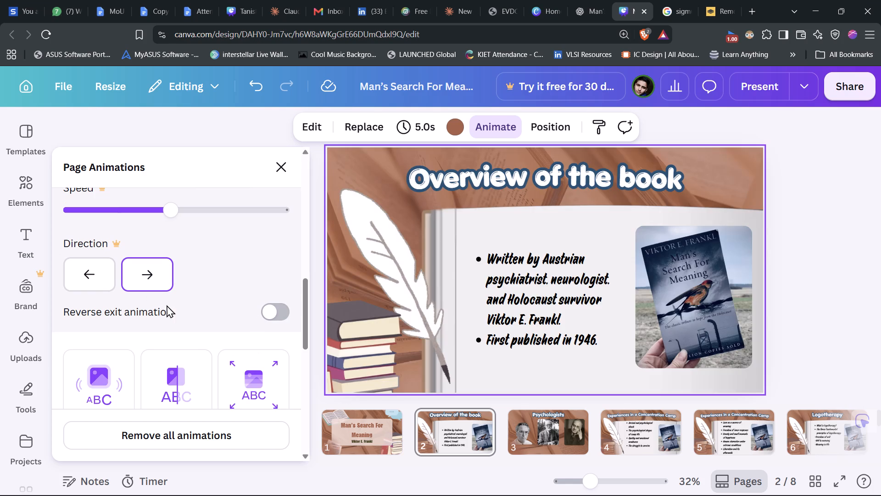
{"action": "left_click", "coordinate": [275, 309]}
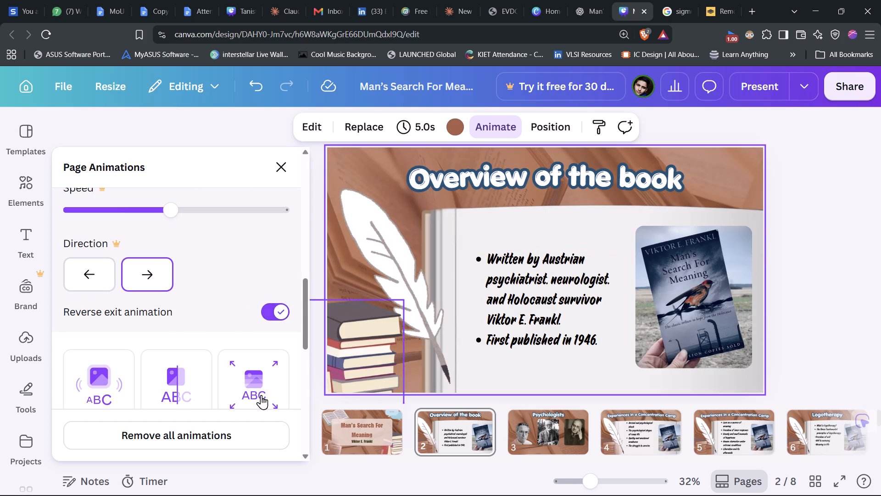
{"action": "left_click", "coordinate": [280, 161]}
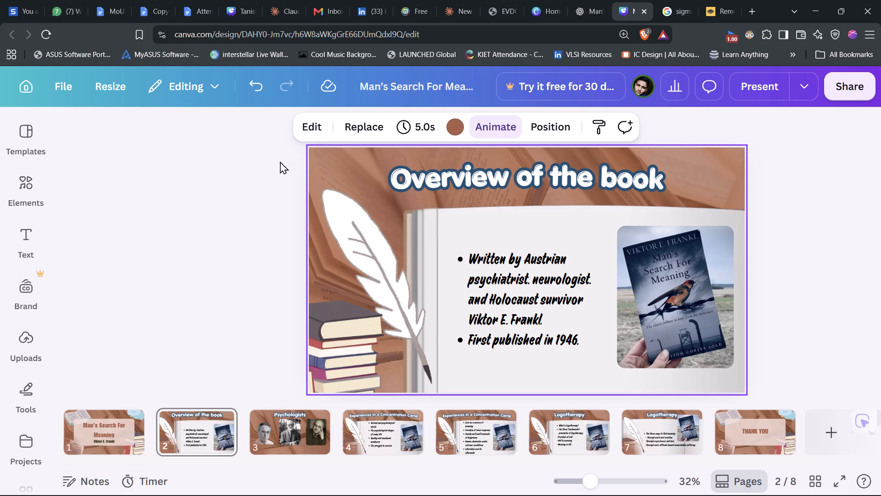
{"action": "left_click", "coordinate": [786, 251]}
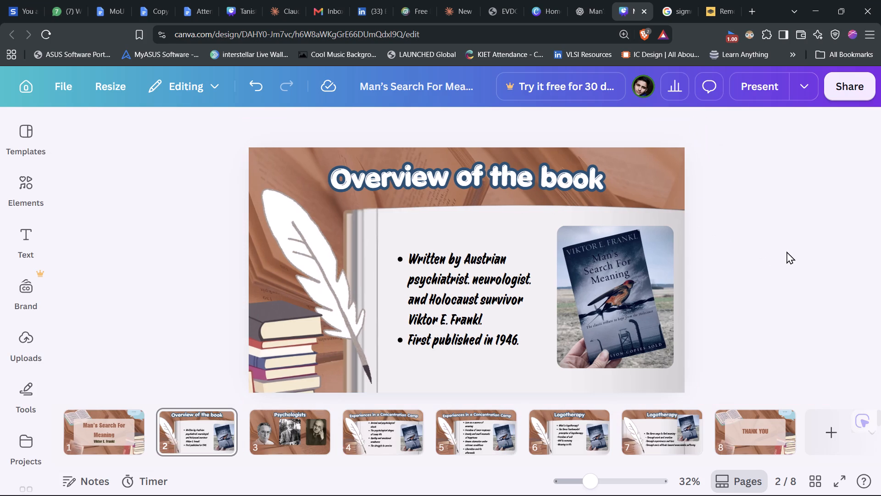